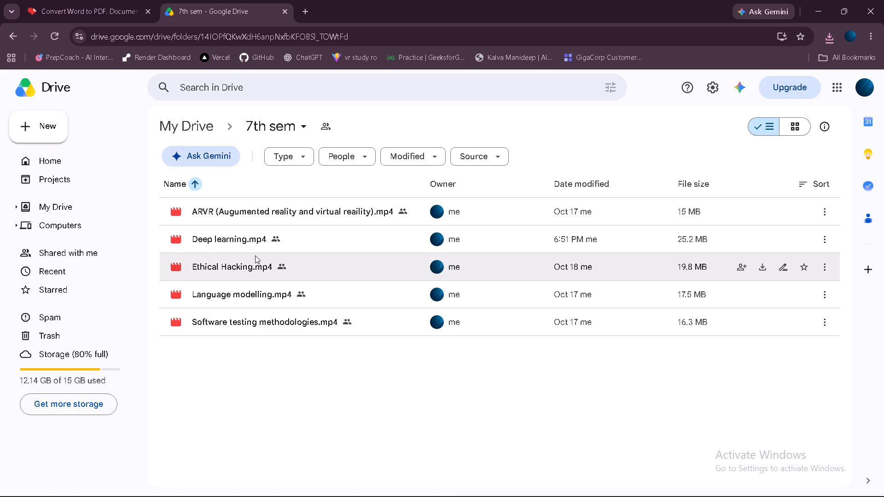
Leave the 7th sem folder and open the Google Drive home page from the "drive" search results.
click(883, 37)
click(883, 37)
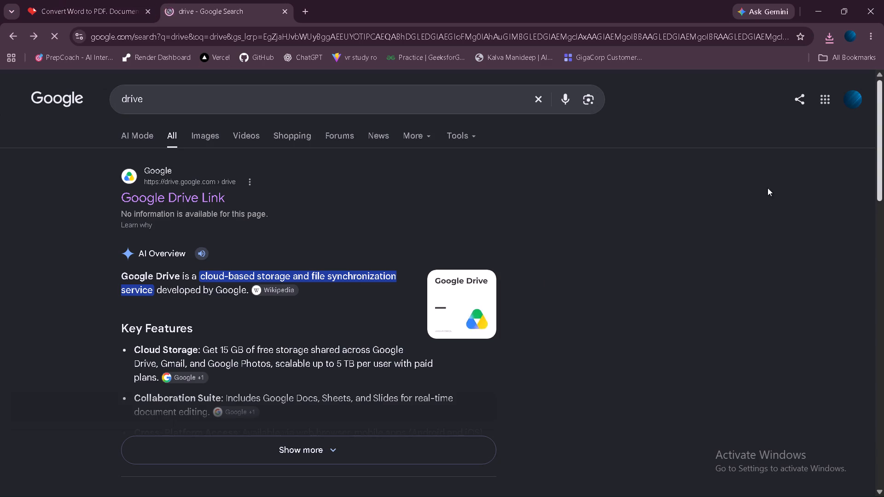
click(209, 200)
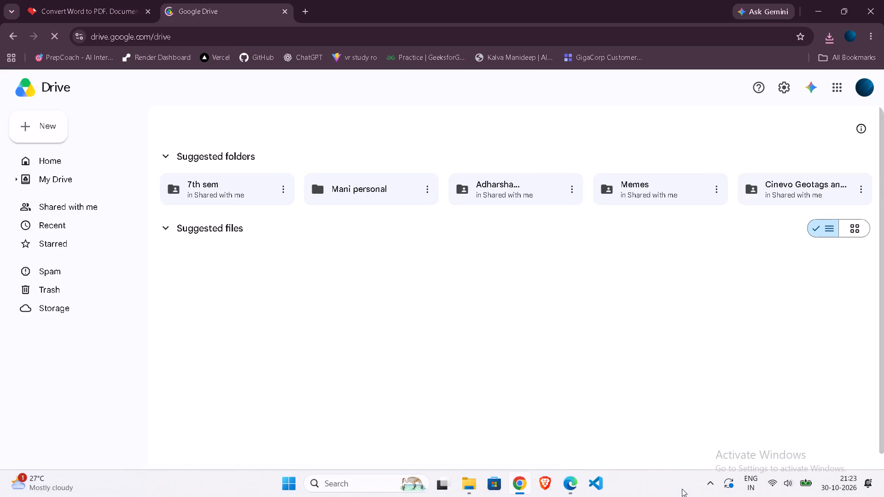
From the Downloads folder in File Explorer, open Complex_Engineering_Problem_Report_Format_AAT-2_1 in Word and enable editing.
click(470, 496)
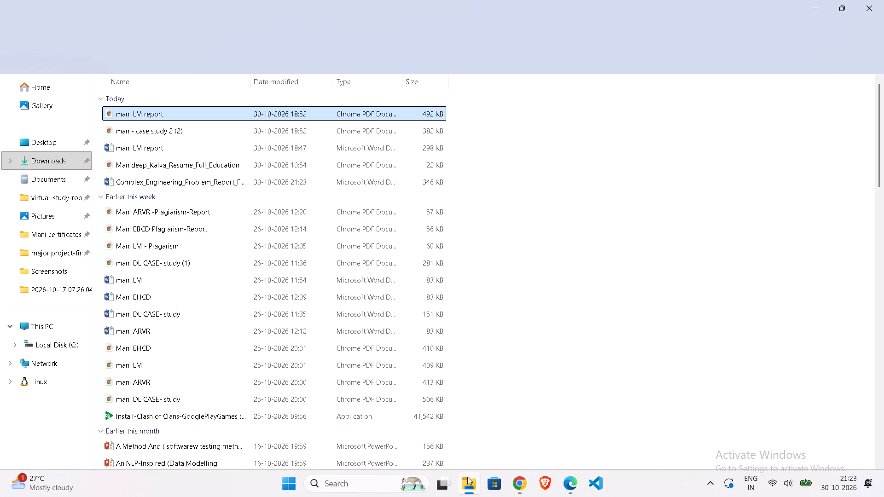
click(102, 32)
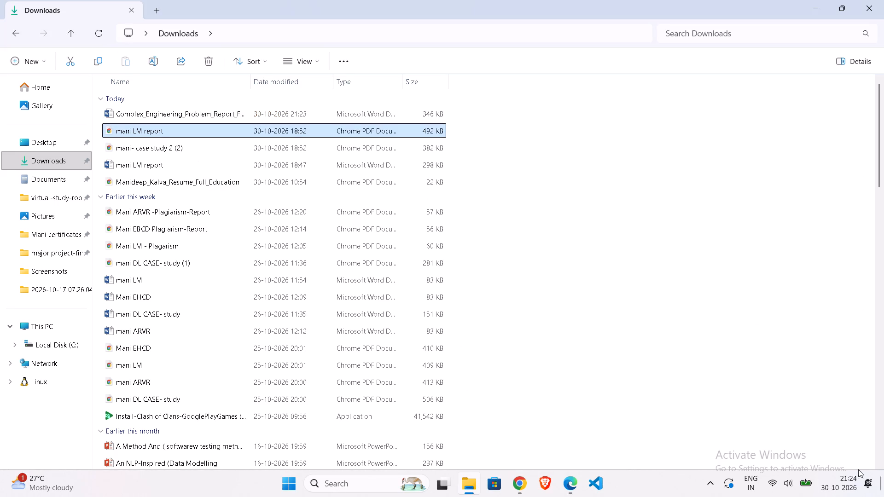
double_click(413, 114)
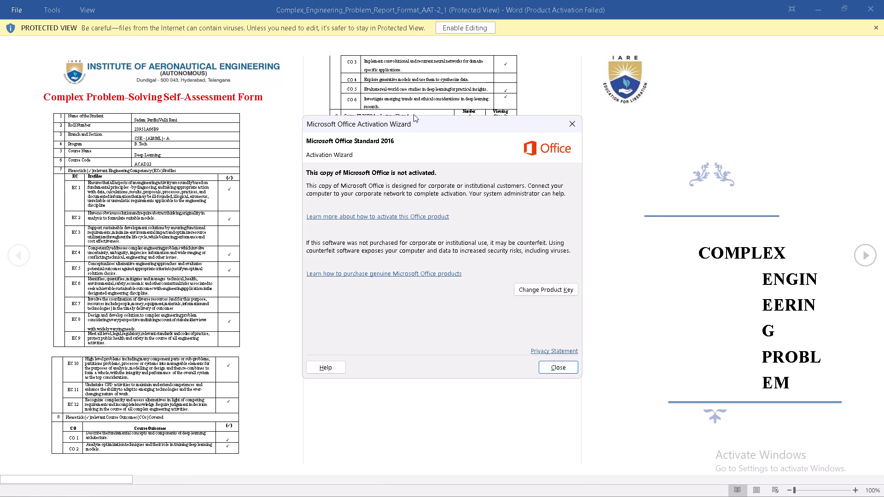
click(575, 122)
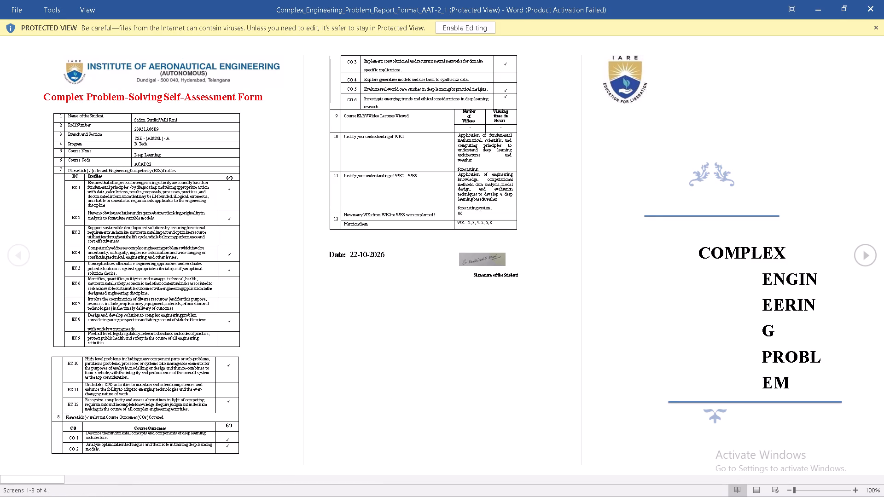
click(489, 33)
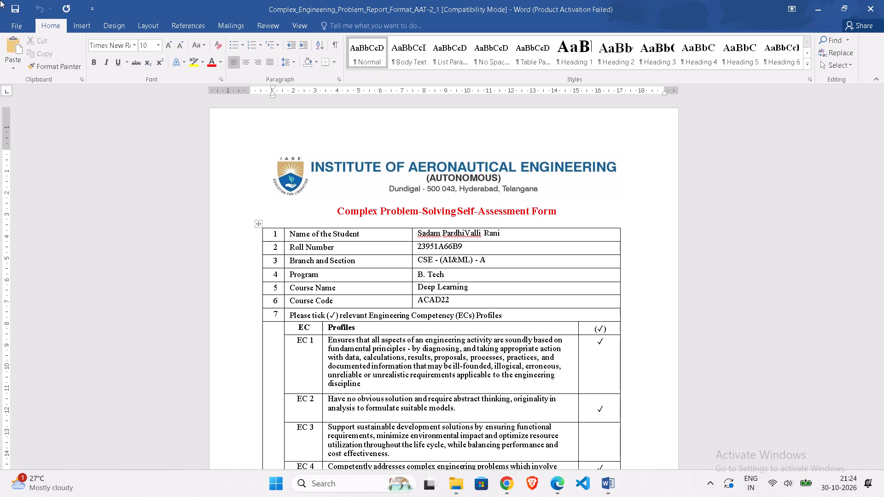
Replace the Name of the Student entry in the self-assessment form with the new student's full name.
click(497, 233)
click(500, 235)
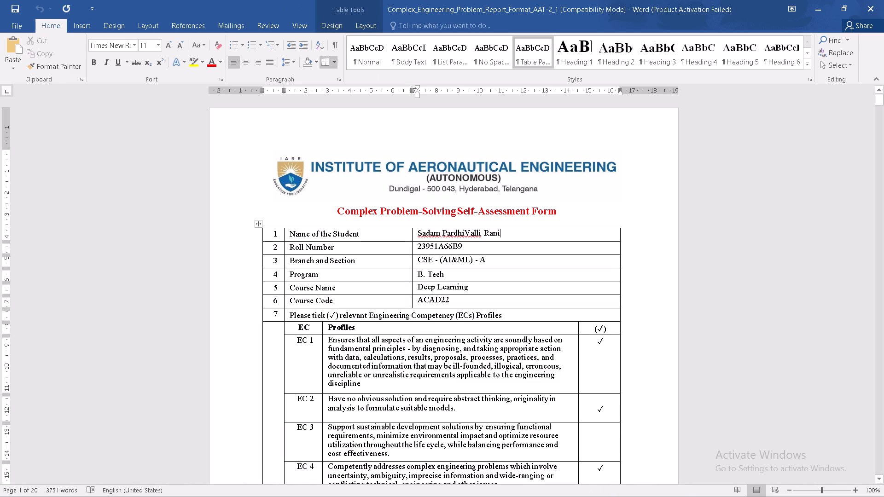
key(BackSpace)
key(BackSpace)
key(BackSpace)
key(BackSpace)
key(BackSpace)
key(BackSpace)
key(BackSpace)
key(BackSpace)
key(BackSpace)
key(BackSpace)
key(BackSpace)
key(BackSpace)
key(BackSpace)
key(BackSpace)
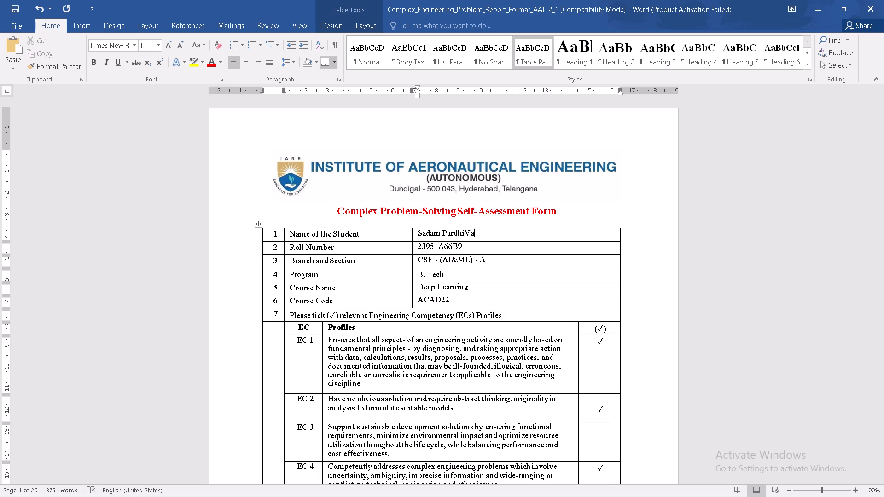
key(BackSpace)
key(BackSpace)
key(BackSpace)
key(BackSpace)
key(BackSpace)
key(BackSpace)
key(BackSpace)
key(BackSpace)
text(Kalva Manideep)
Replace the last two characters of the Roll Number entry in the form with the new student's digits.
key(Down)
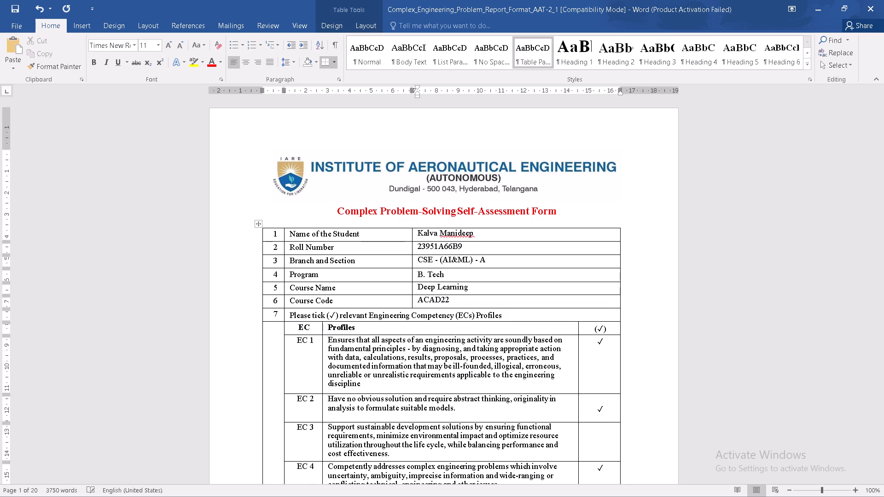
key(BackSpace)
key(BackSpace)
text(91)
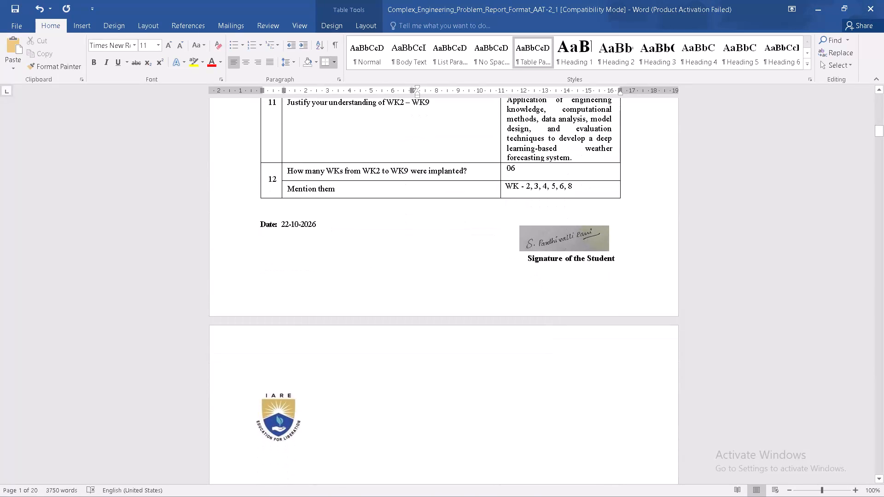
Cut the handwritten signature picture above "Signature of the Student" on page 2.
click(570, 232)
right_click(570, 232)
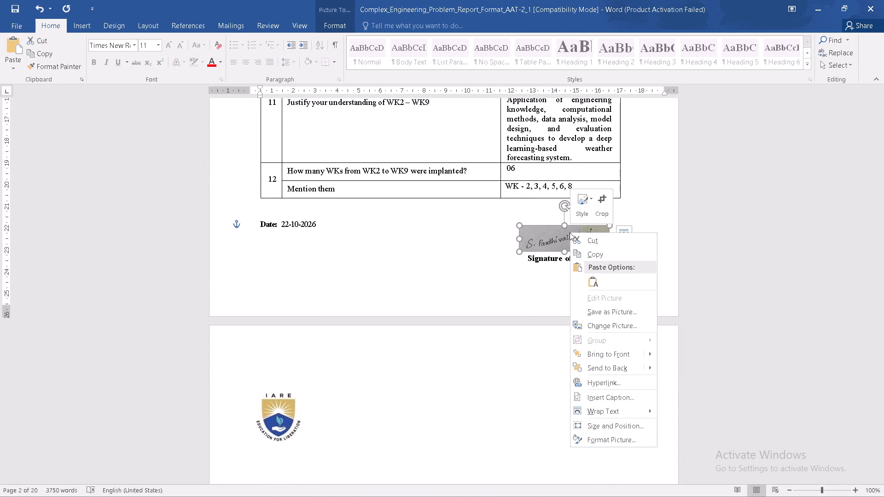
click(581, 240)
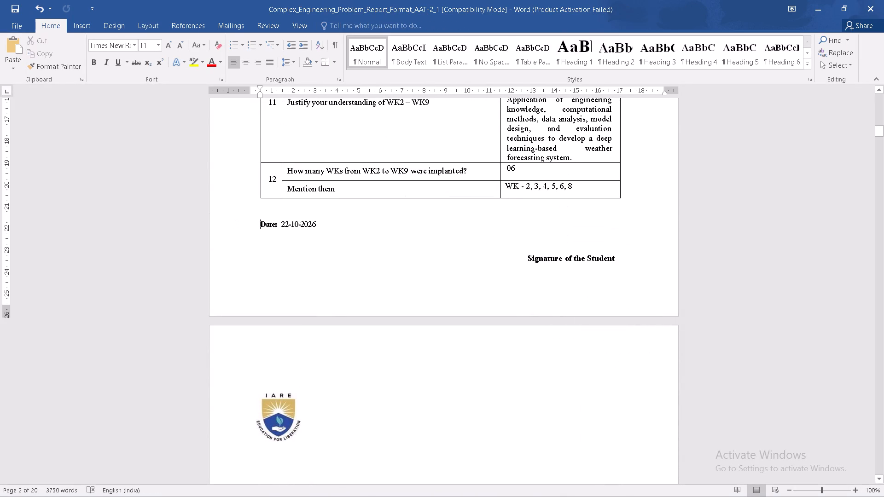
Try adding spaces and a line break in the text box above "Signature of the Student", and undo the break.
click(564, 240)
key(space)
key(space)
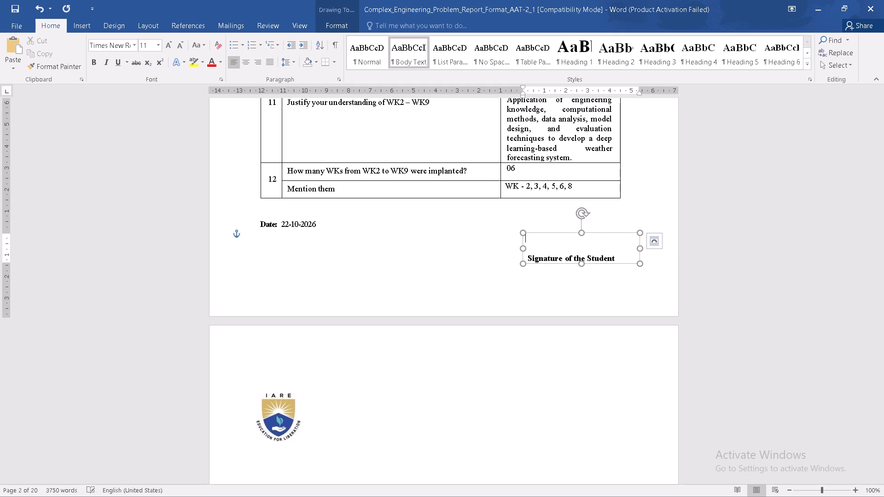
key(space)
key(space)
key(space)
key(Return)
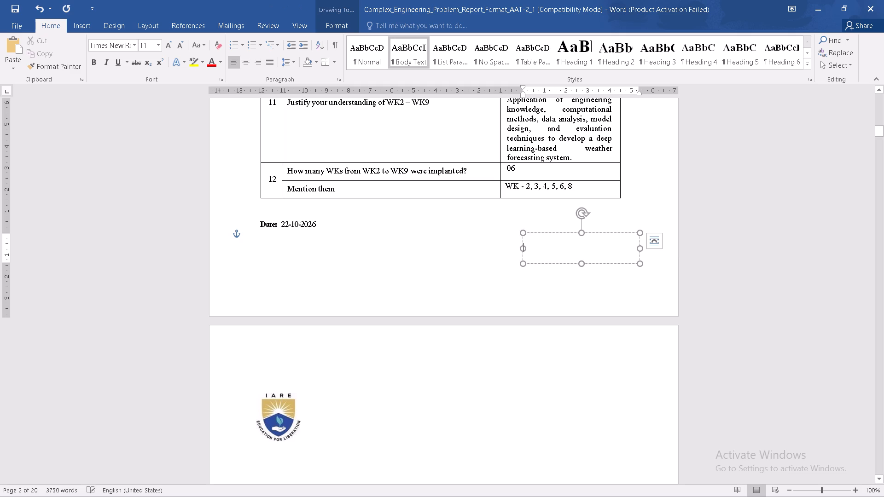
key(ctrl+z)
Enter the new student's initial and name, indented with spaces, on the line directly above "Signature of the Student".
key(Down)
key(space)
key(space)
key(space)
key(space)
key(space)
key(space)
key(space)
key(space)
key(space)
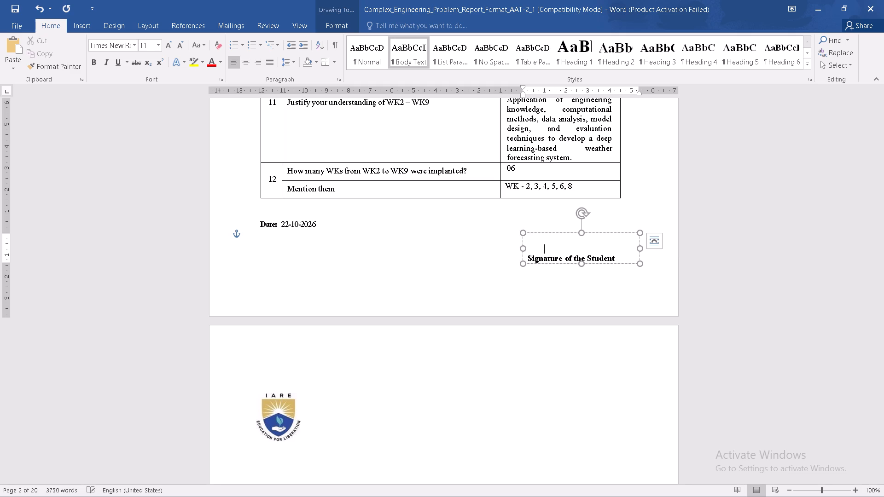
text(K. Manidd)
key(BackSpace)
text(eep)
click(733, 257)
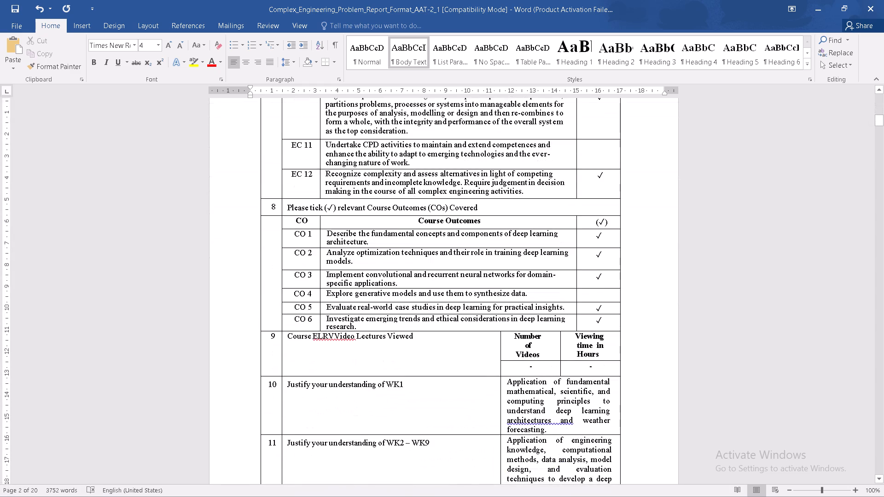
Replace the author name on the "Weather Forecasting Using Deep Learning" title page with the new student's full name.
click(734, 256)
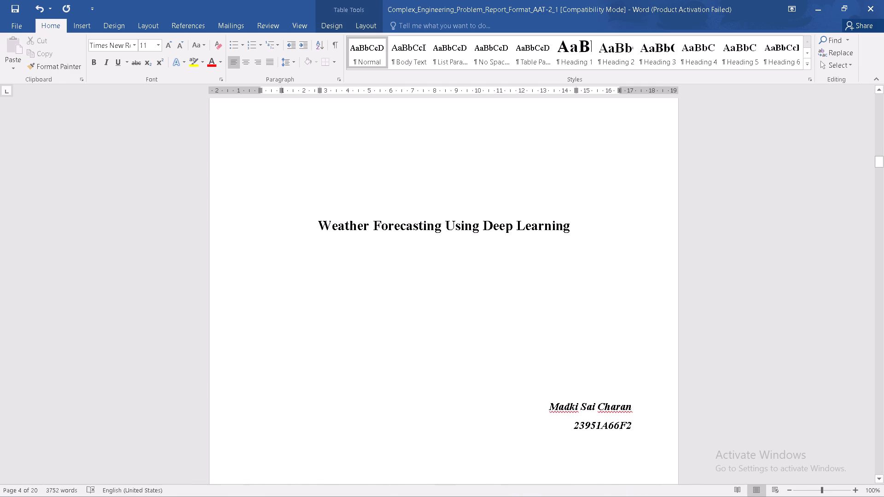
click(629, 408)
key(Right)
key(BackSpace)
key(BackSpace)
key(BackSpace)
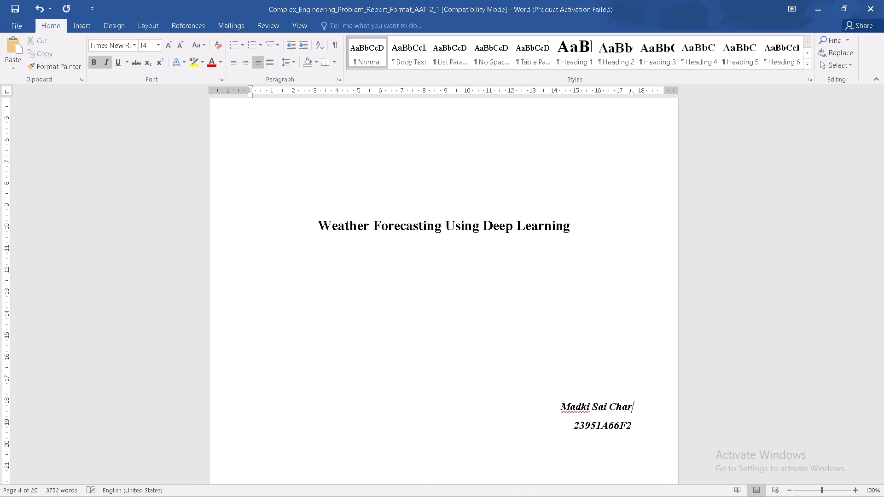
key(BackSpace)
key(BackSpace)
key(BackSpace)
key(BackSpace)
key(BackSpace)
key(BackSpace)
key(BackSpace)
key(BackSpace)
key(BackSpace)
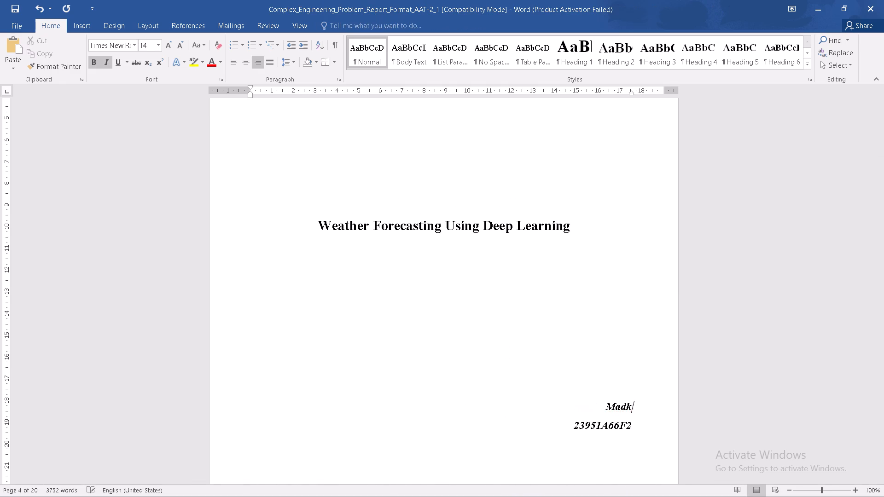
key(BackSpace)
key(BackSpace)
key(BackSpace)
key(BackSpace)
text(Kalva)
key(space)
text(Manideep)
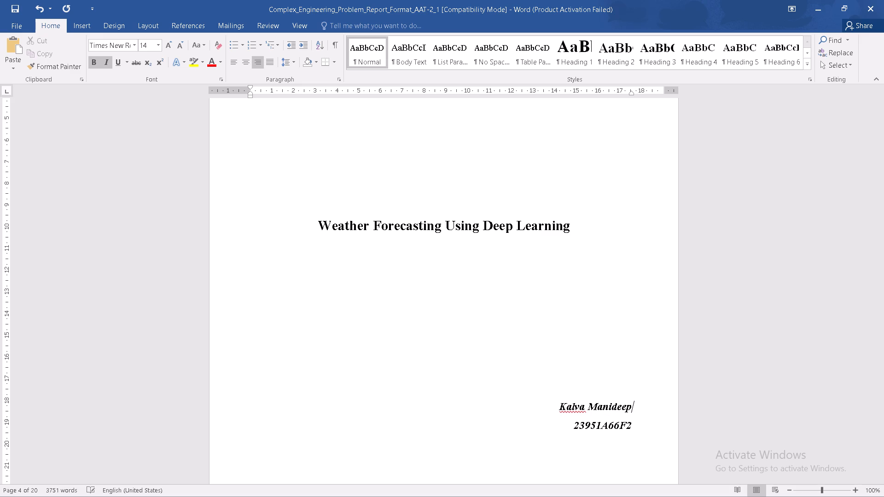
Replace the last two characters of the title page roll number with the new student's digits.
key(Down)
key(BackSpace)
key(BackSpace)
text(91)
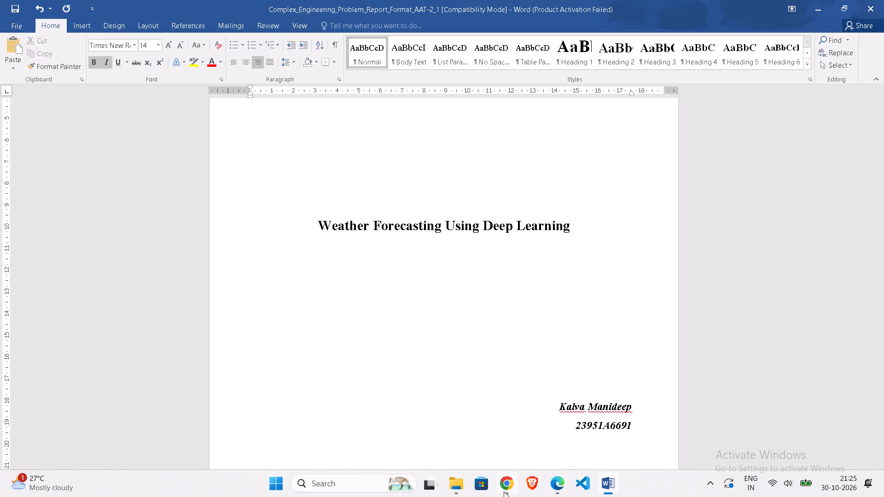
Switch to Chrome, search for "cms iare" in a new tab and open the Samvidha student management portal.
click(504, 491)
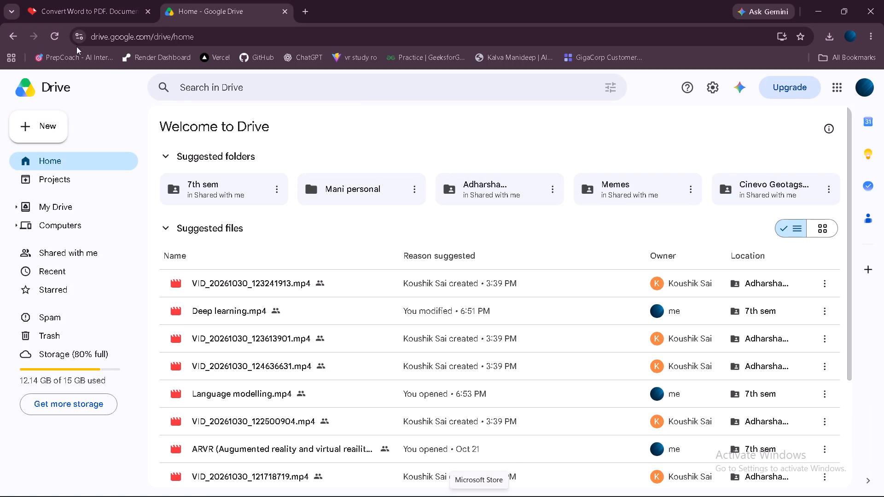
click(91, 12)
click(307, 18)
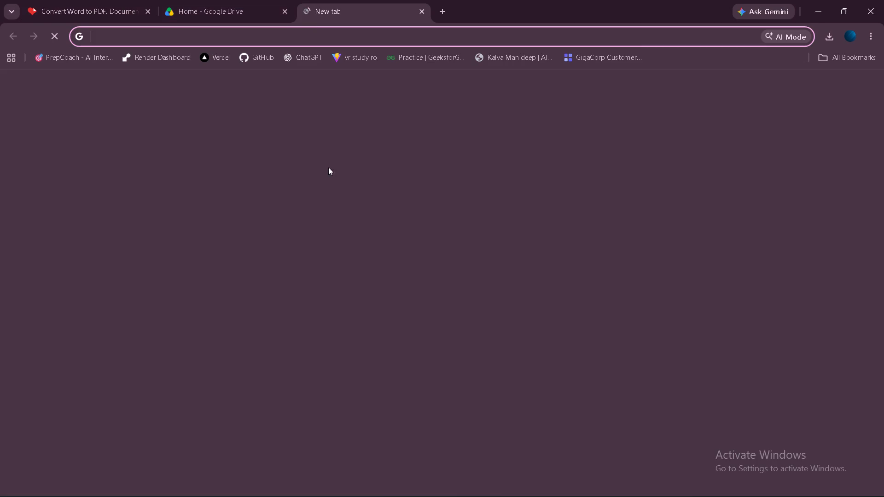
click(347, 239)
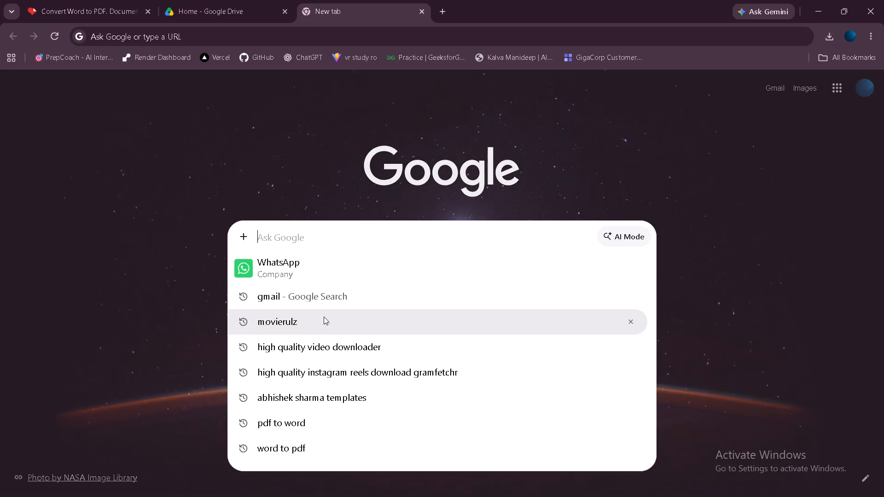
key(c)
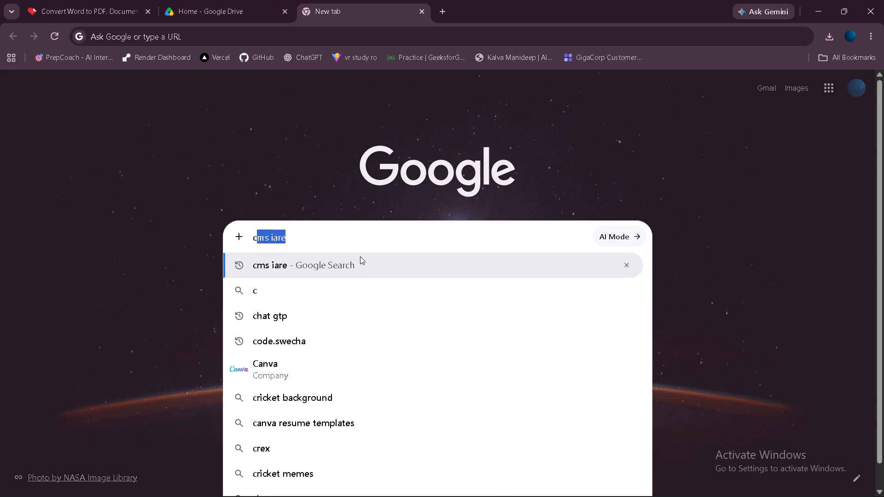
click(360, 256)
click(144, 210)
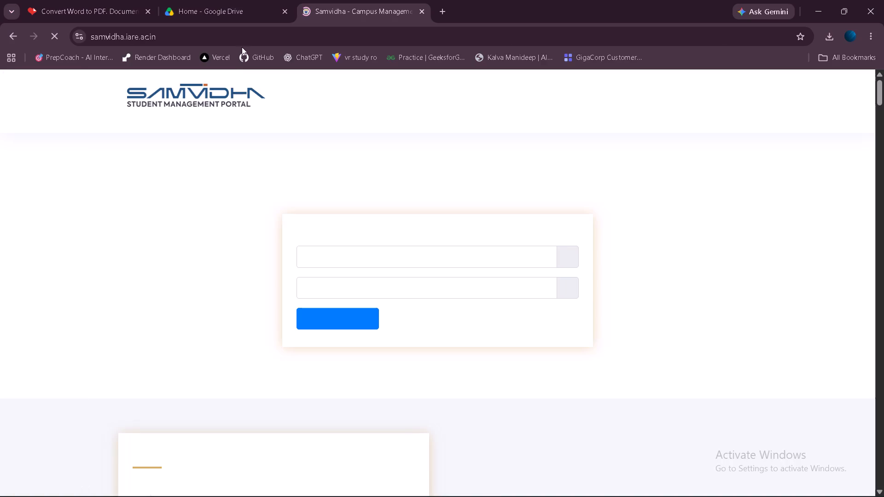
Sign in to the Samvidha portal with the student's saved roll number and password.
click(352, 258)
click(357, 262)
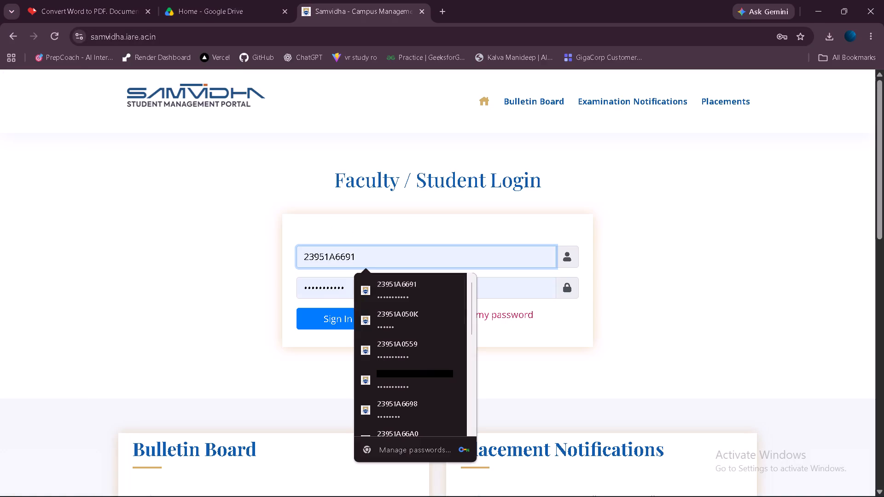
click(314, 318)
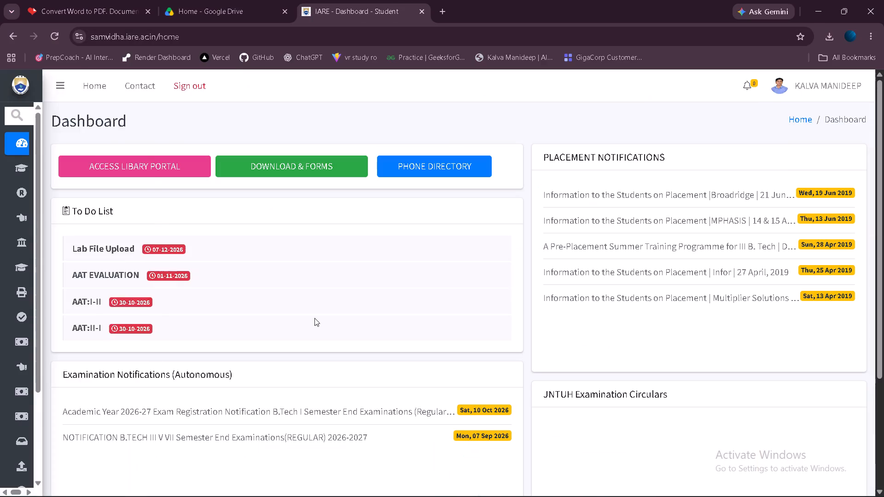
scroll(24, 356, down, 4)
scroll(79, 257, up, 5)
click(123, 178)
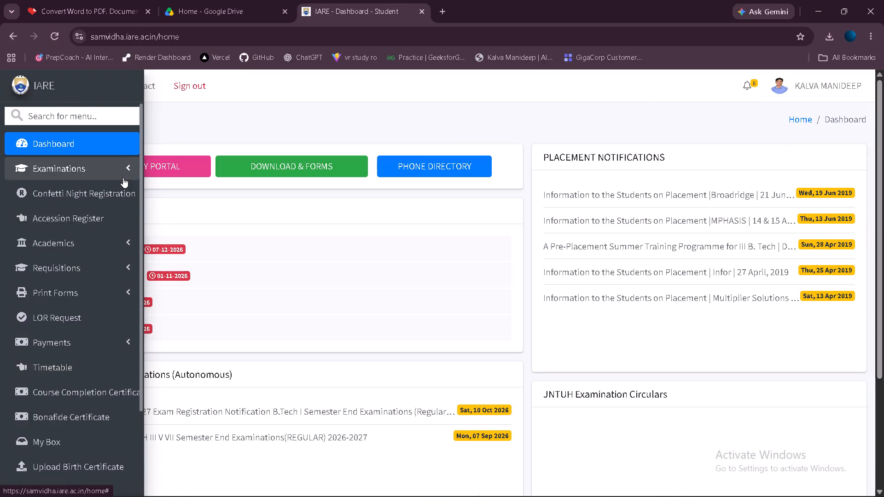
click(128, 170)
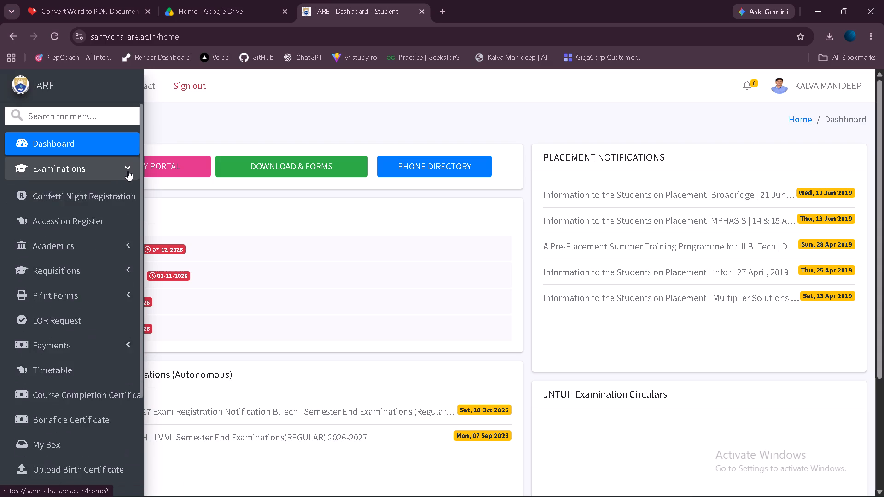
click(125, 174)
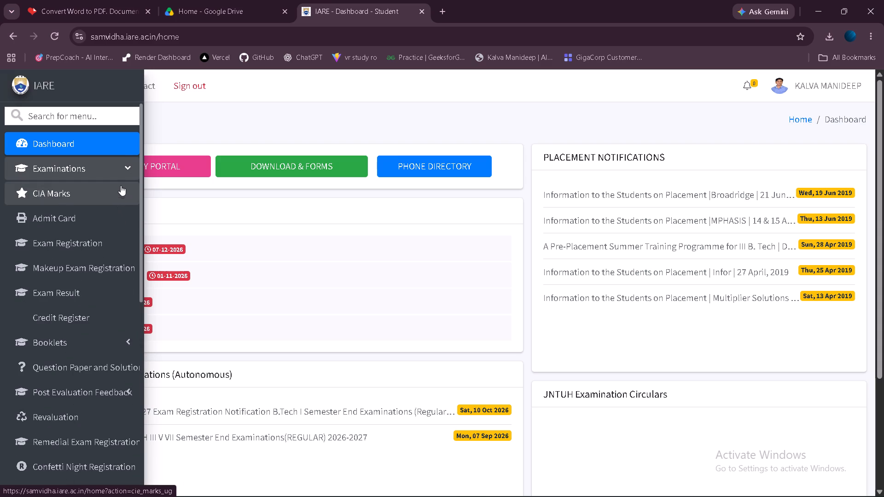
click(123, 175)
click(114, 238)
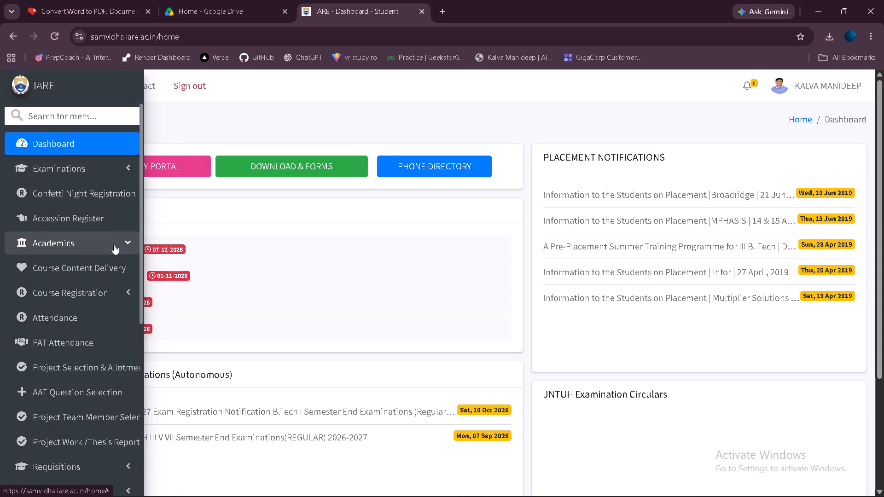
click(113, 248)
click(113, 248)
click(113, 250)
Open the Lab Record upload page and view the laboratory subjects available for selection.
scroll(105, 340, down, 5)
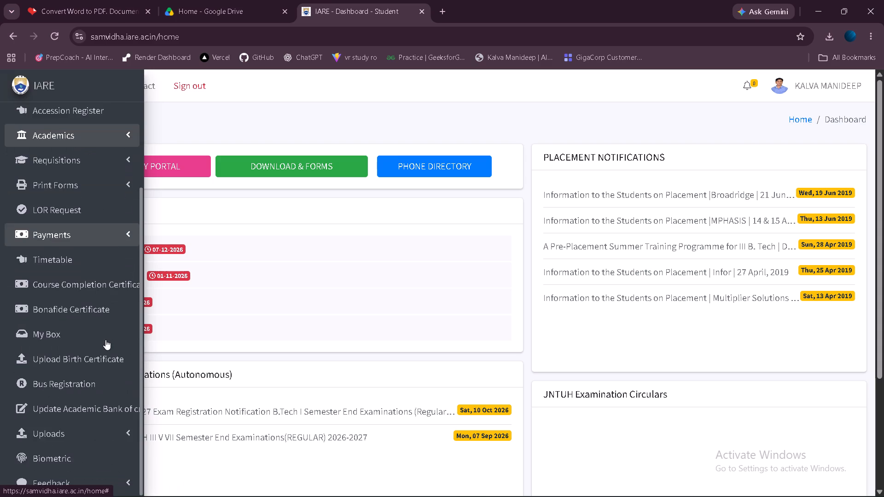
click(44, 426)
scroll(46, 427, down, 5)
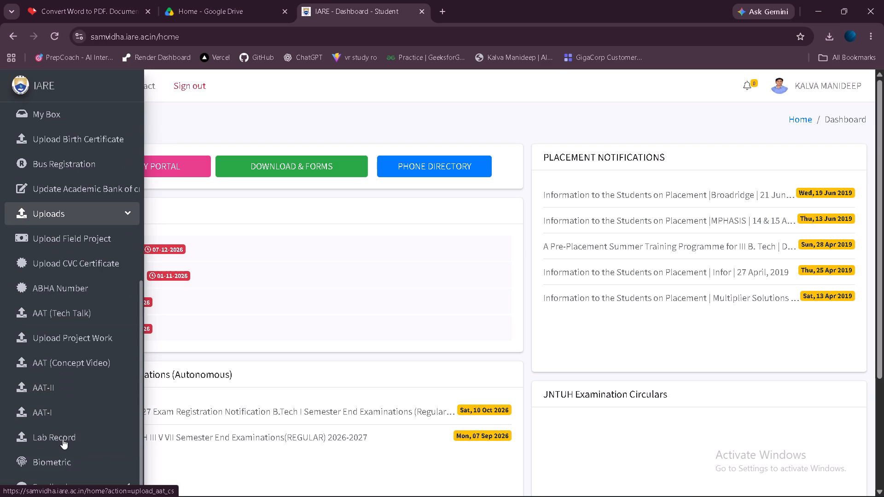
click(63, 439)
click(366, 215)
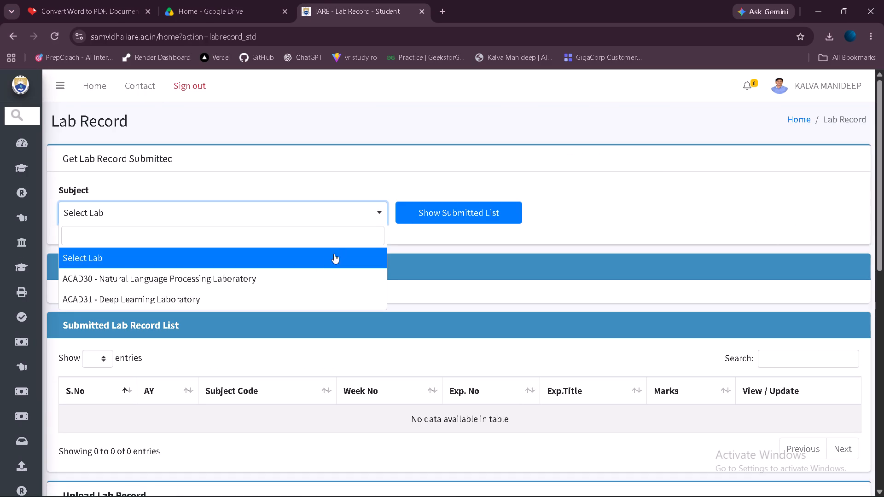
click(233, 152)
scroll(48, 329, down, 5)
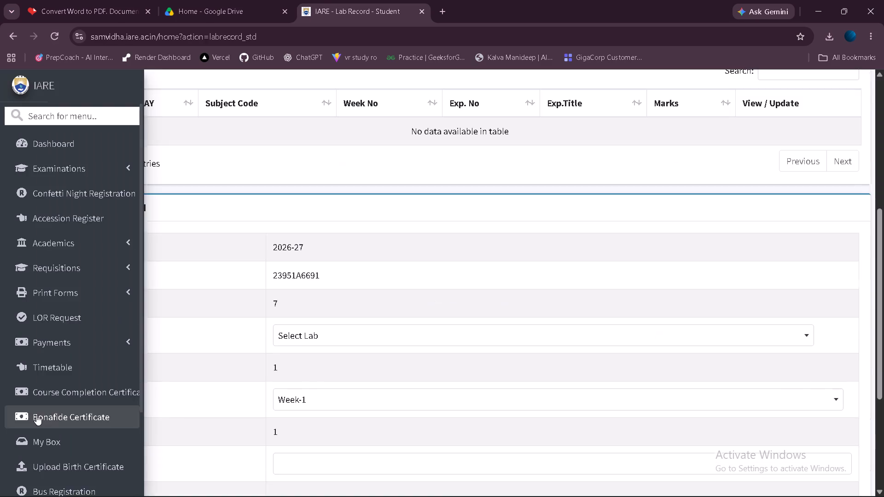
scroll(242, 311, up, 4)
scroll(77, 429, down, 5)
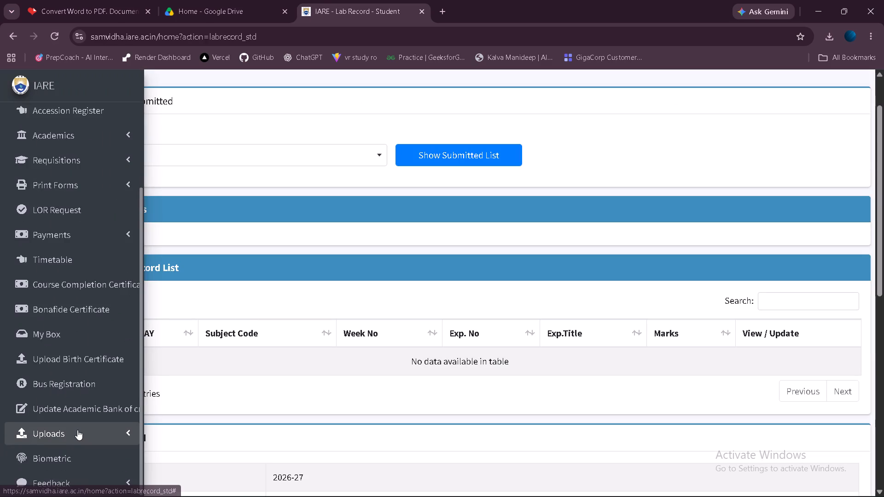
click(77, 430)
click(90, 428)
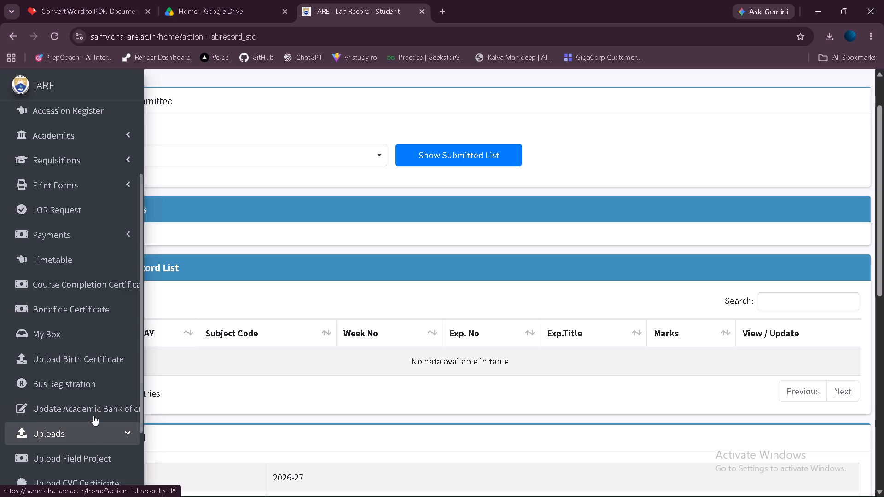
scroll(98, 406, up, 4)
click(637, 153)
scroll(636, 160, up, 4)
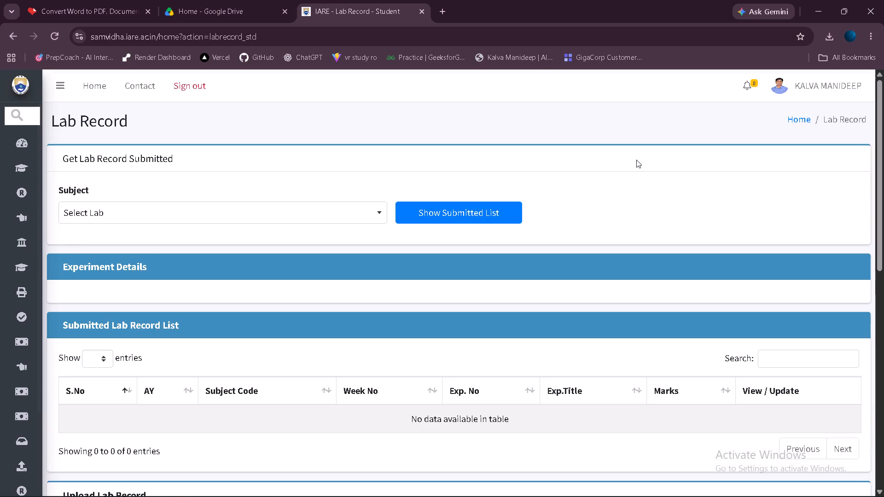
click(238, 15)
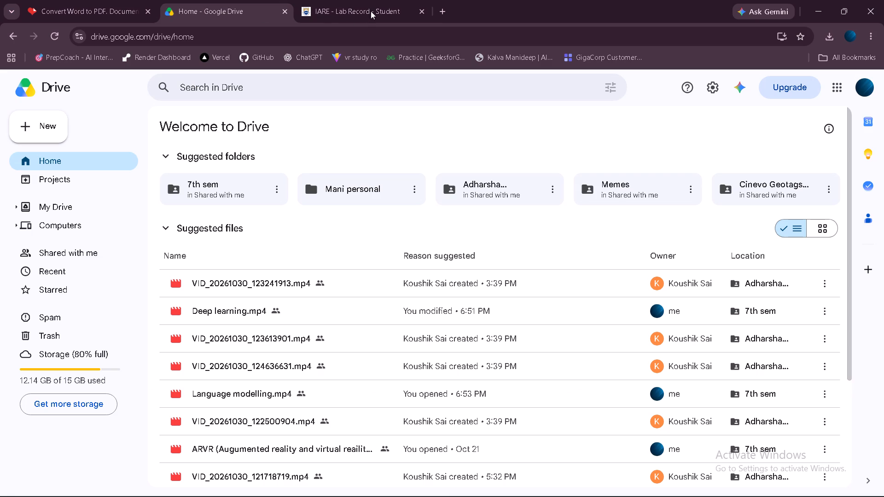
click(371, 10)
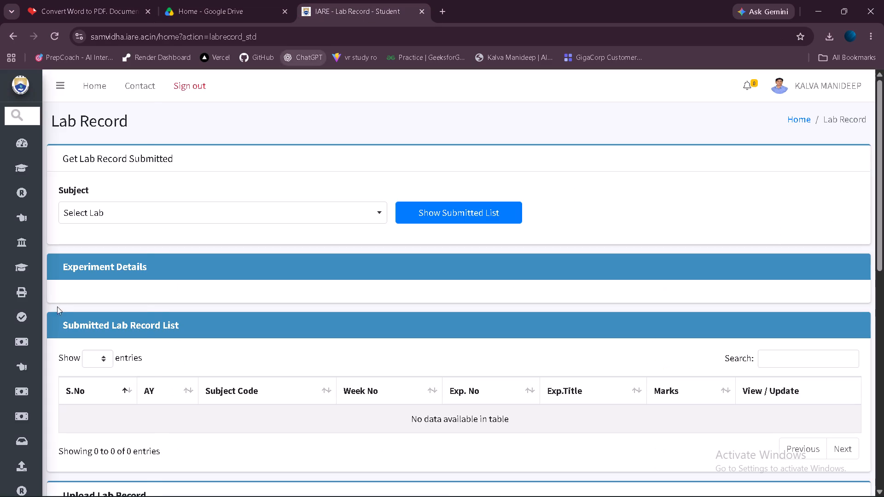
Open the AAT-II upload page from the portal's uploads section.
scroll(18, 341, down, 3)
click(39, 427)
scroll(39, 428, down, 5)
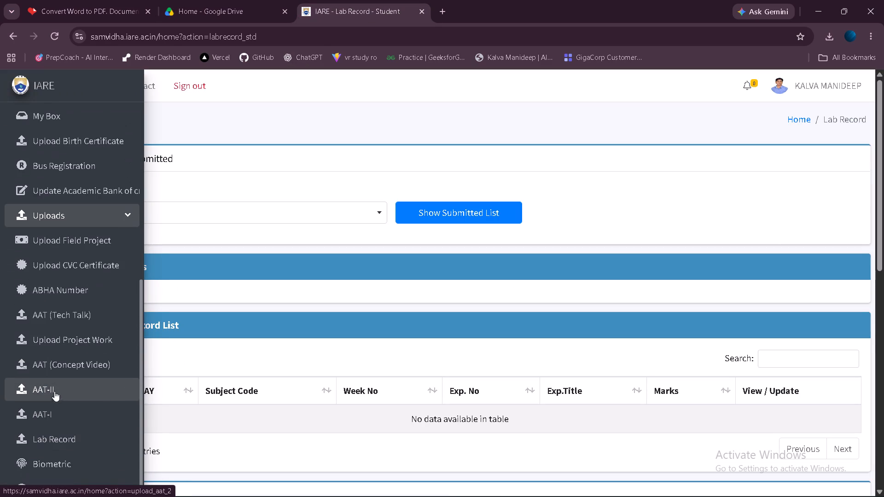
click(63, 383)
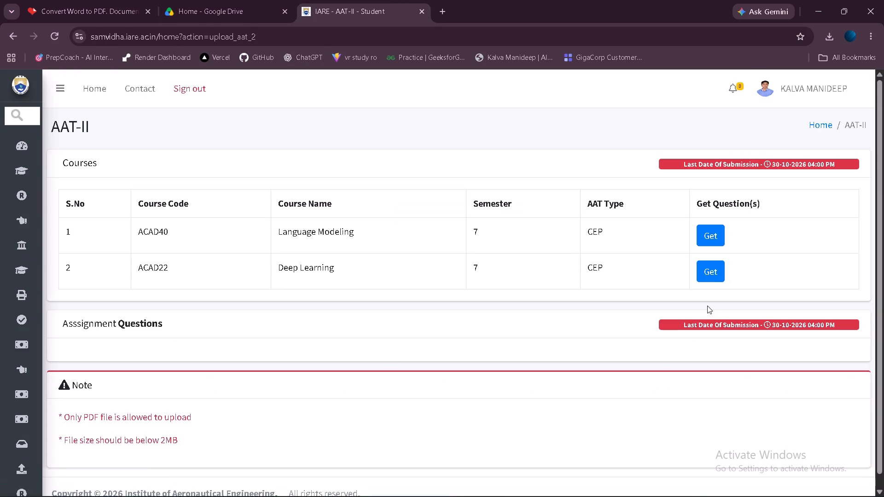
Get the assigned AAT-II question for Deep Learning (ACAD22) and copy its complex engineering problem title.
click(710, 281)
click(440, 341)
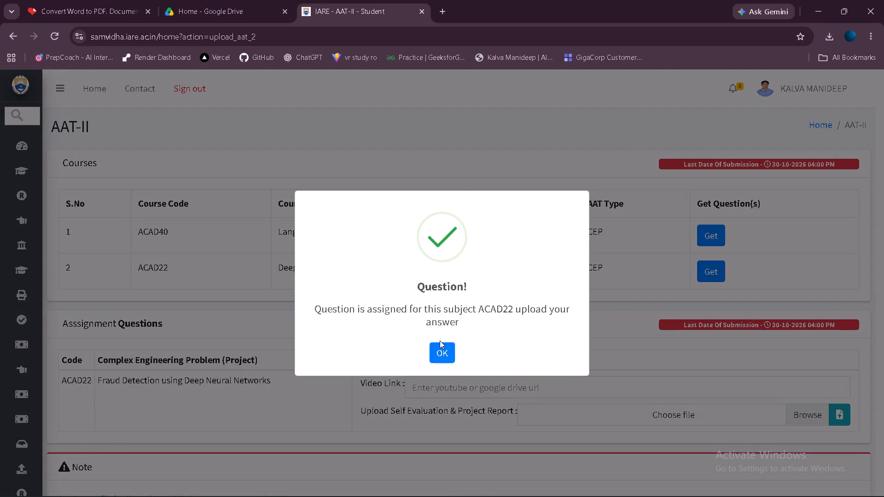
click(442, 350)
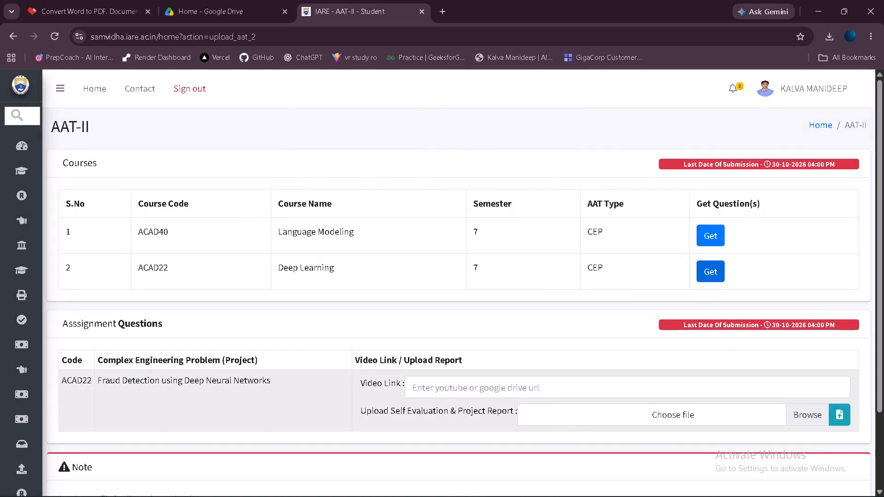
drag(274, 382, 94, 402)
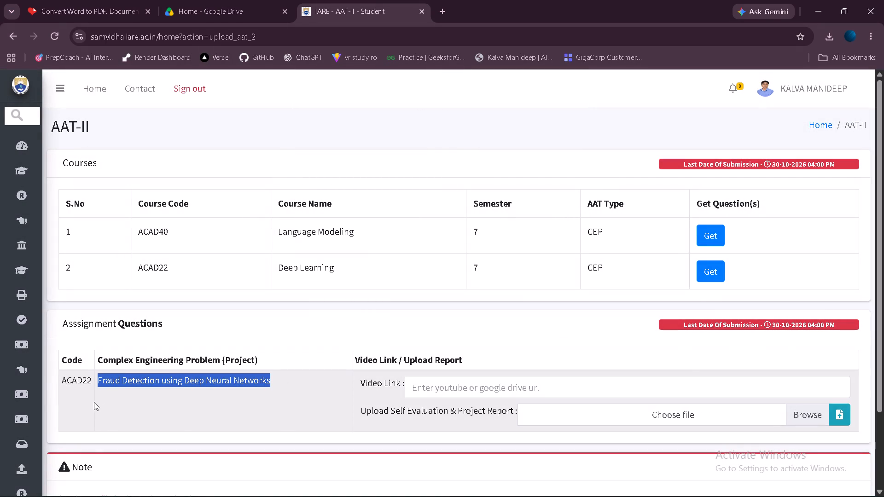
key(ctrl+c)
Get the Language Modeling (ACAD40) question and examine the opening pages of its submitted project report and its problem title.
click(713, 240)
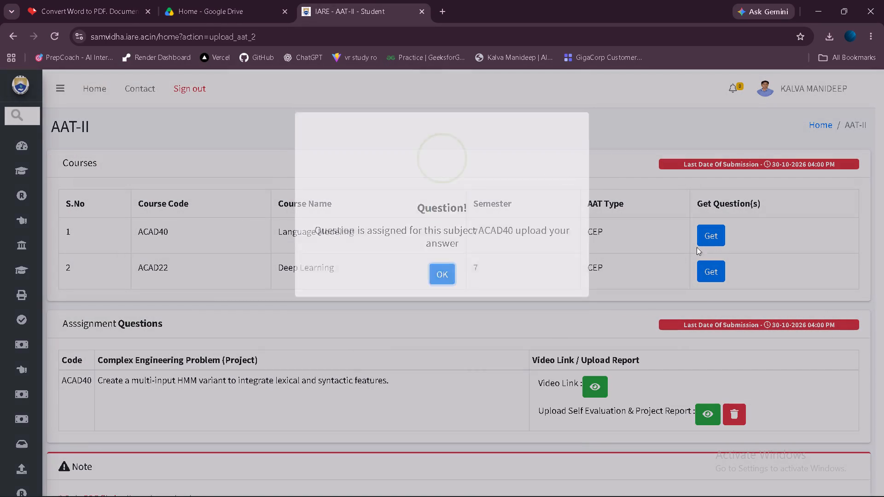
click(450, 341)
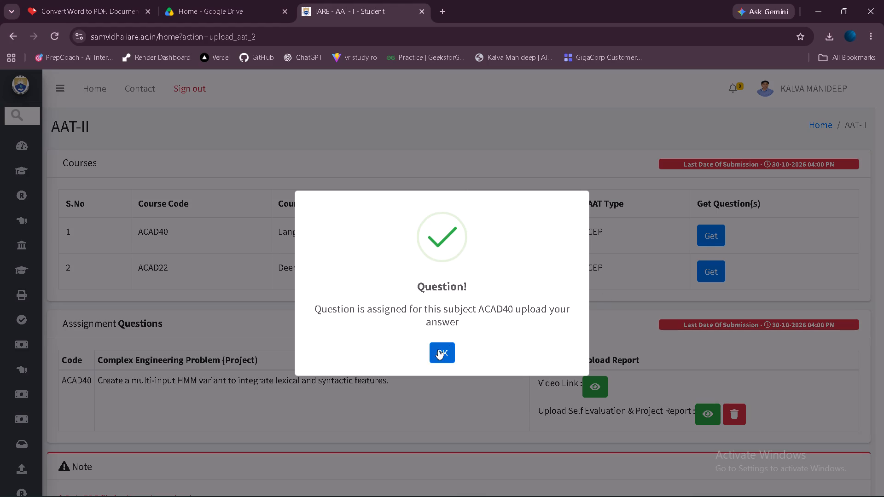
click(438, 349)
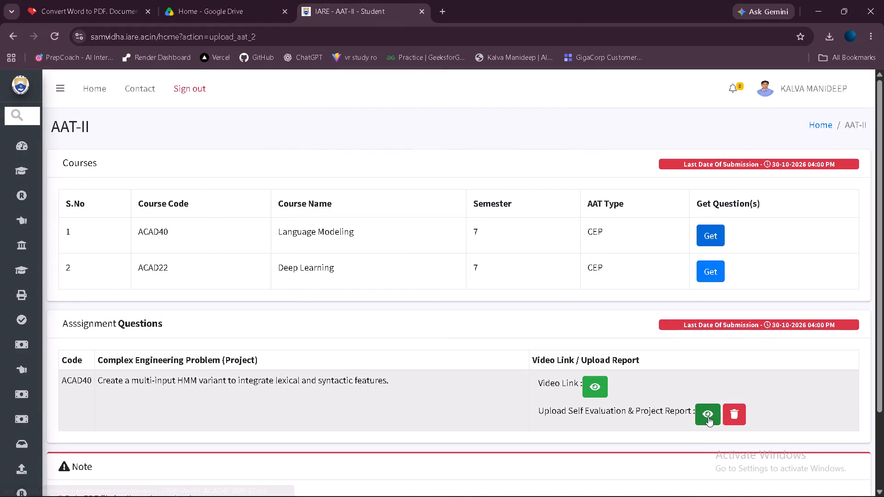
click(708, 416)
scroll(557, 405, down, 6)
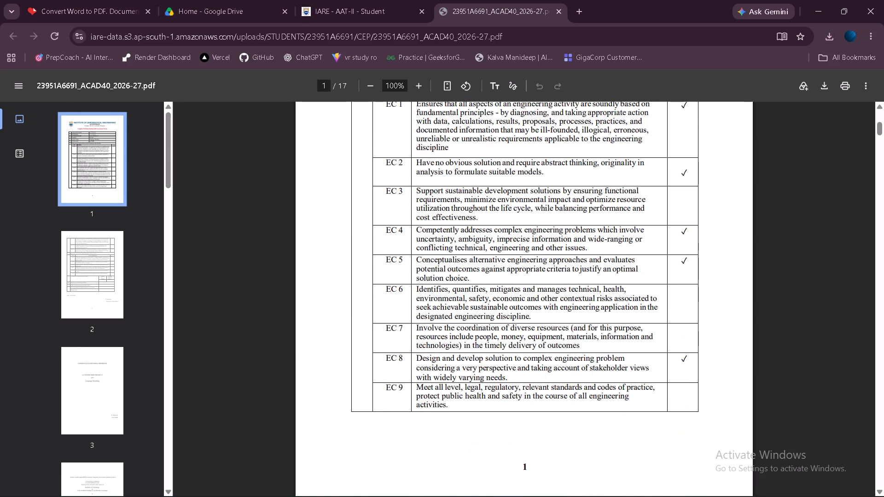
scroll(557, 405, down, 19)
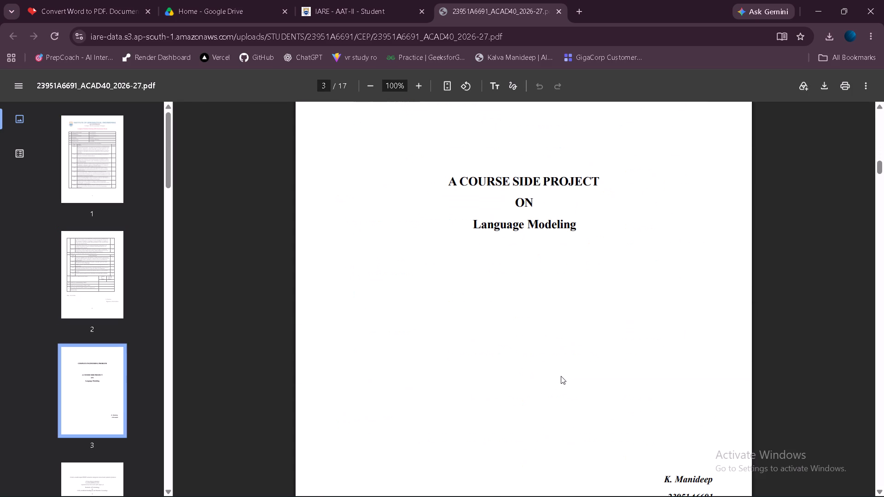
scroll(561, 376, up, 3)
scroll(561, 376, down, 11)
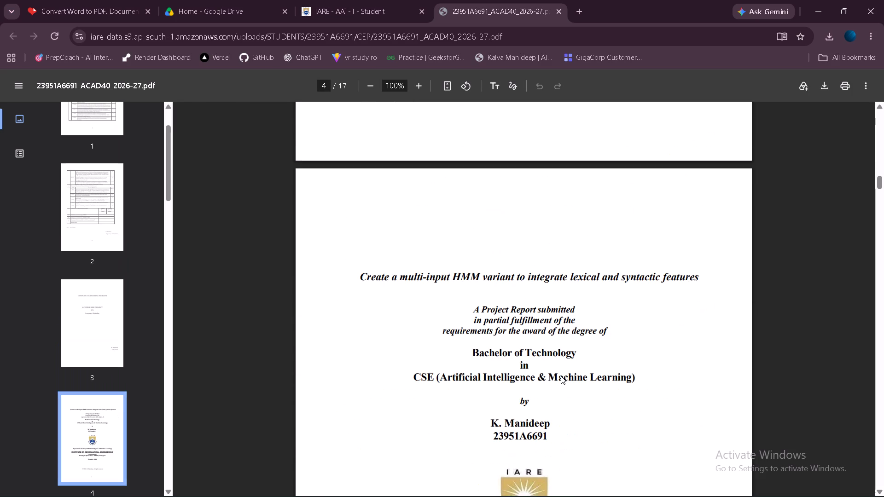
click(558, 12)
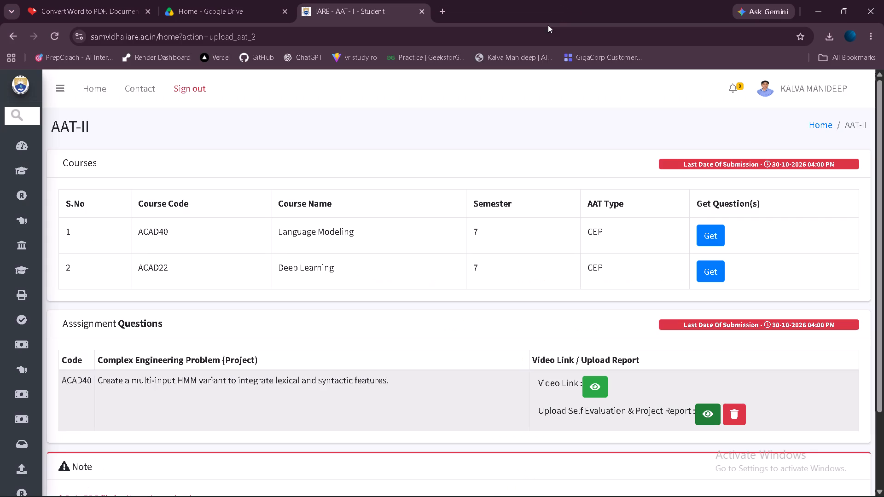
drag(390, 379, 128, 378)
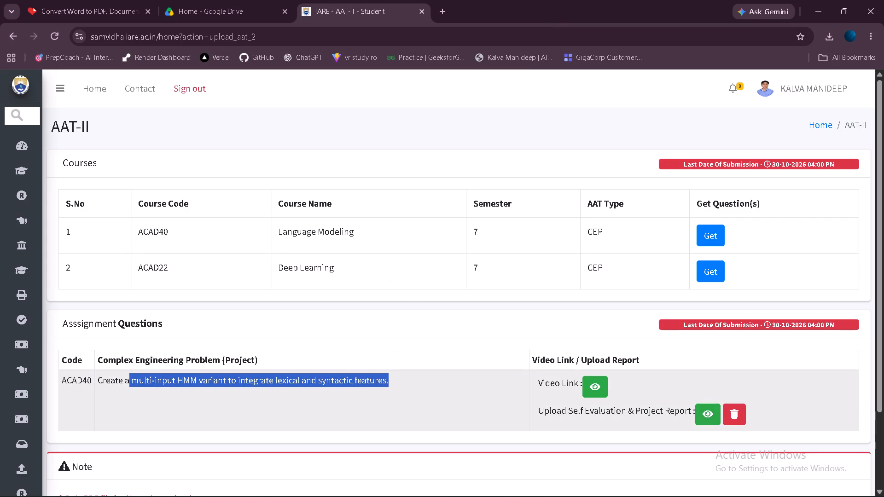
drag(128, 378, 99, 379)
Get the Deep Learning (ACAD22) question again and copy the title "Fraud Detection using Deep Neural Networks".
double_click(694, 272)
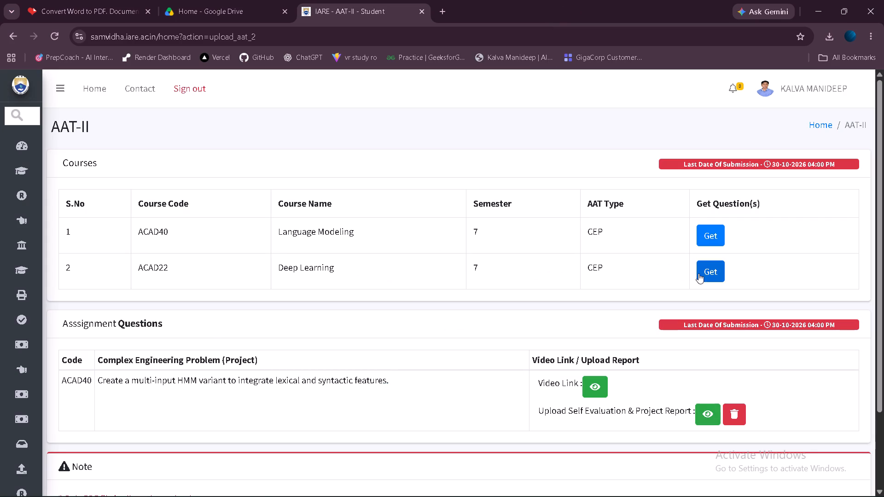
click(702, 273)
click(443, 351)
drag(289, 383, 96, 388)
key(ctrl+c)
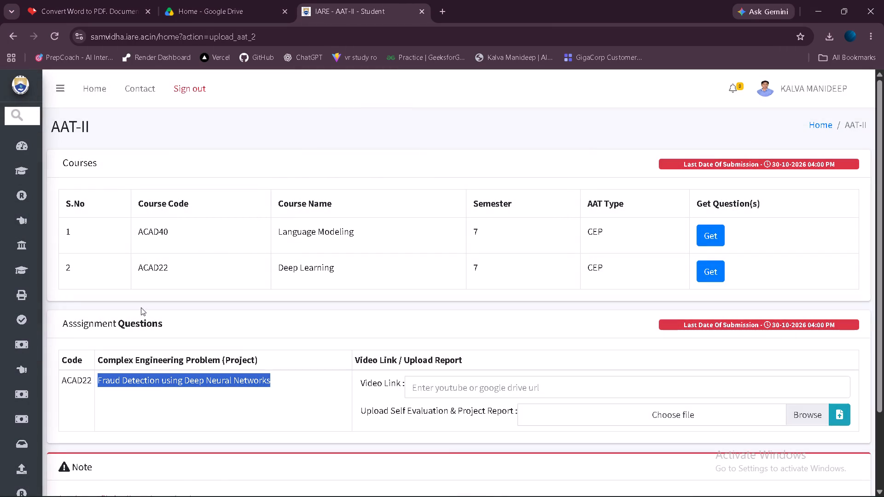
Switch to Word, replace the title page heading with "Fraud Detection using Deep Neural Networks" and indent it by two tabs.
click(605, 478)
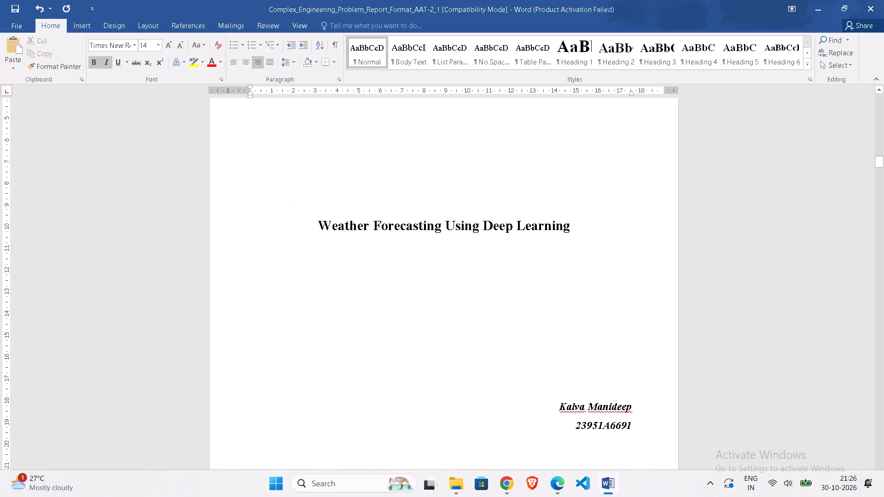
drag(571, 229, 315, 225)
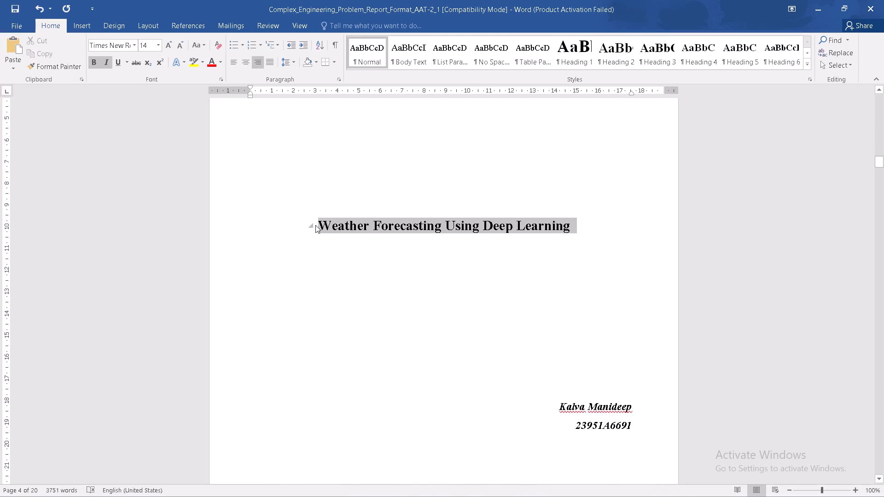
key(ctrl+v)
click(452, 240)
click(477, 264)
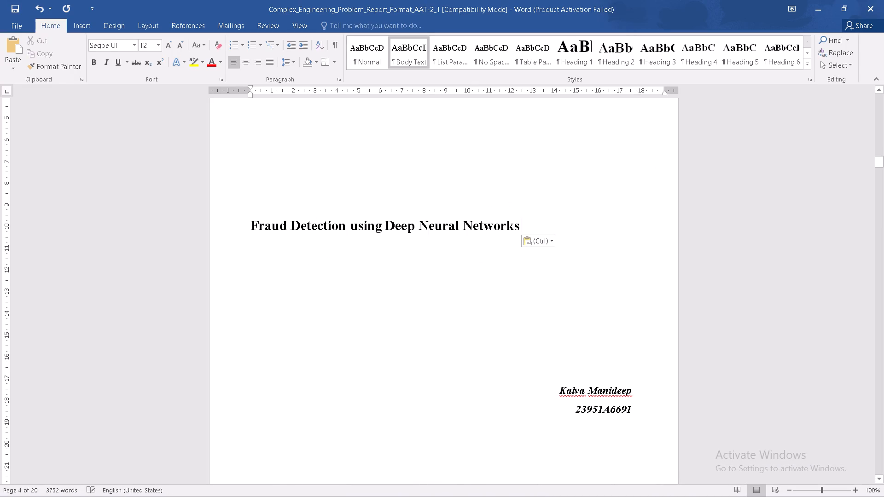
click(252, 230)
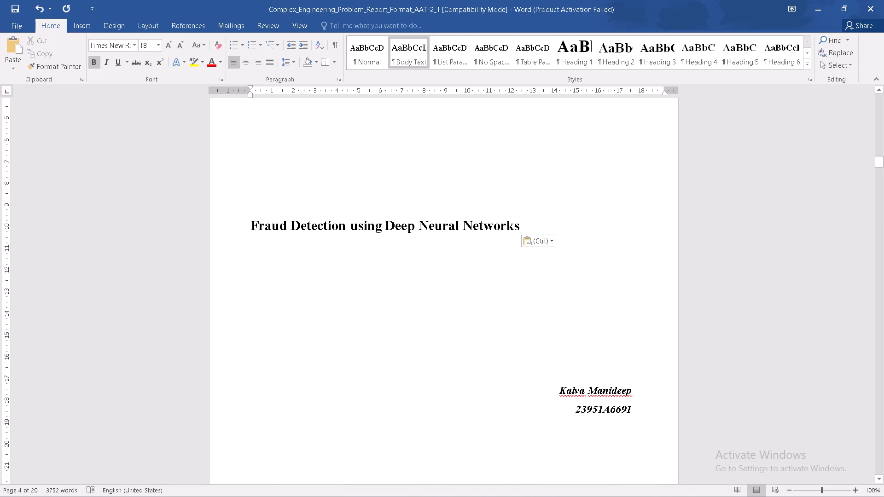
key(Tab)
key(Tab)
Replace the "Weather Forecasting Using Deep Learning" heading with "Fraud Detection using Deep Neural Networks" and indent it by three tabs.
scroll(421, 317, down, 3)
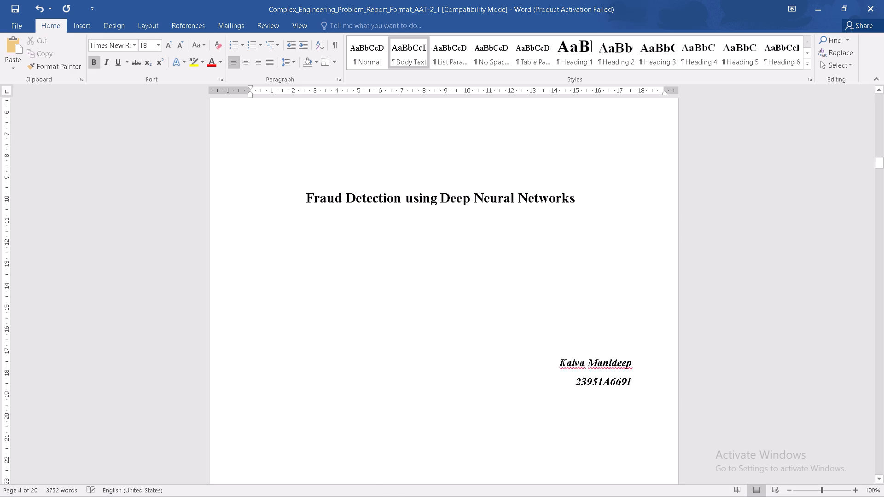
scroll(421, 317, down, 20)
scroll(421, 317, down, 2)
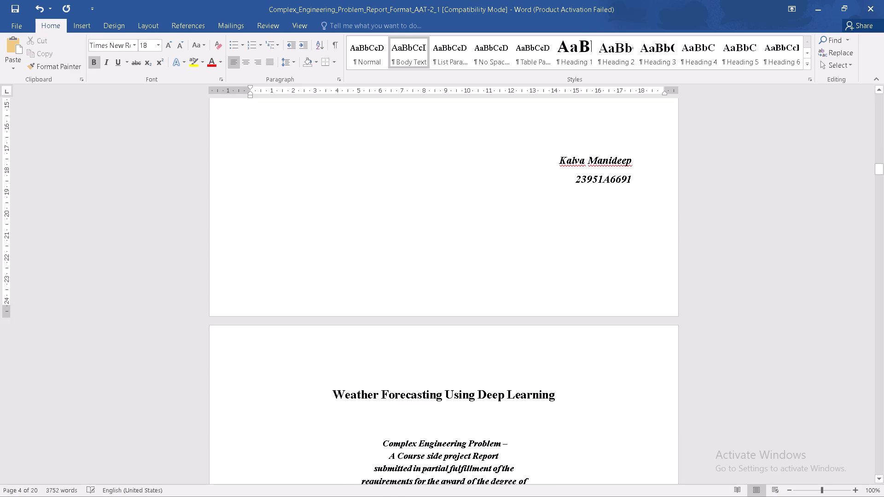
drag(554, 397, 353, 393)
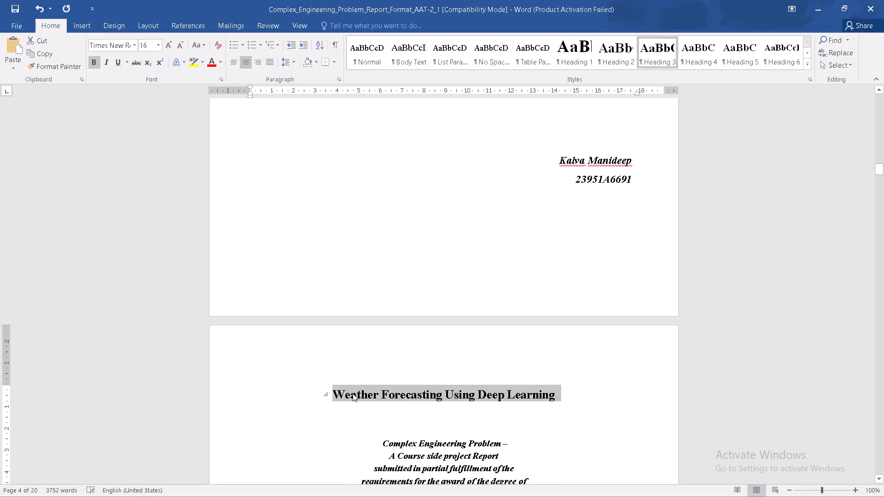
key(ctrl+v)
click(455, 402)
click(472, 428)
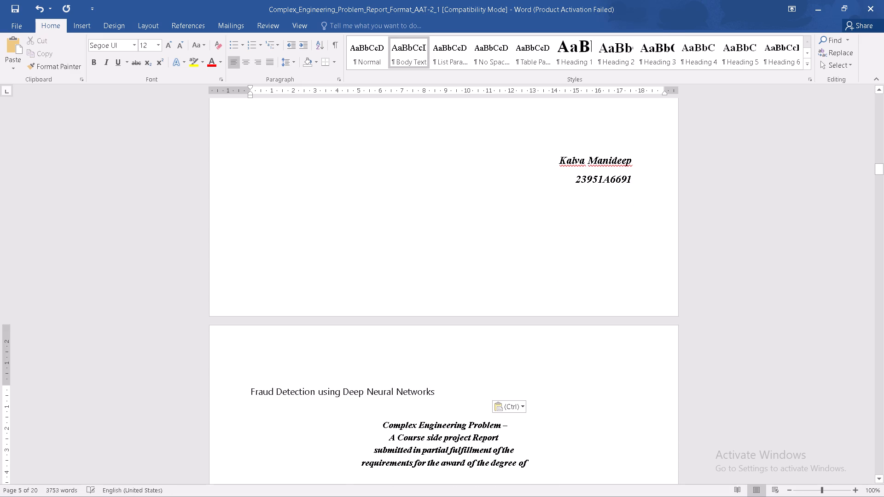
click(250, 395)
key(Tab)
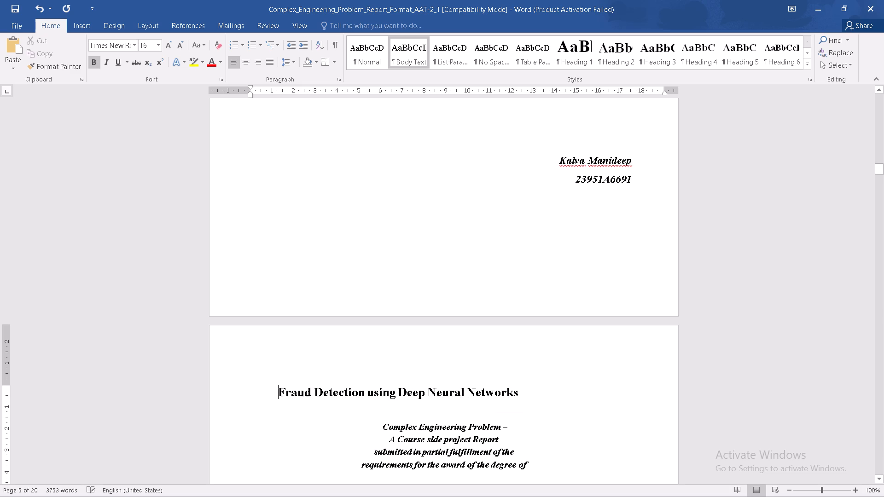
key(Tab)
key(Tab)
Replace the author name under "by" on the inner title page with the student's own name.
scroll(498, 439, down, 2)
scroll(515, 389, down, 9)
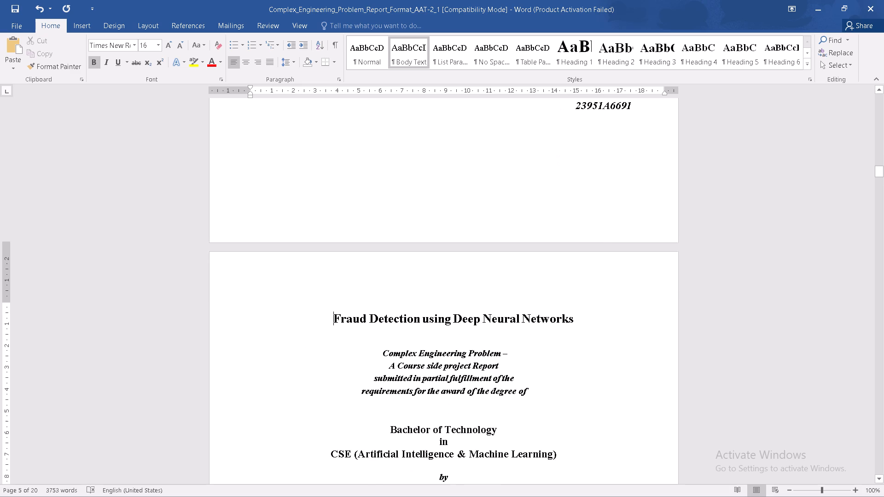
scroll(515, 380, down, 19)
scroll(514, 376, down, 5)
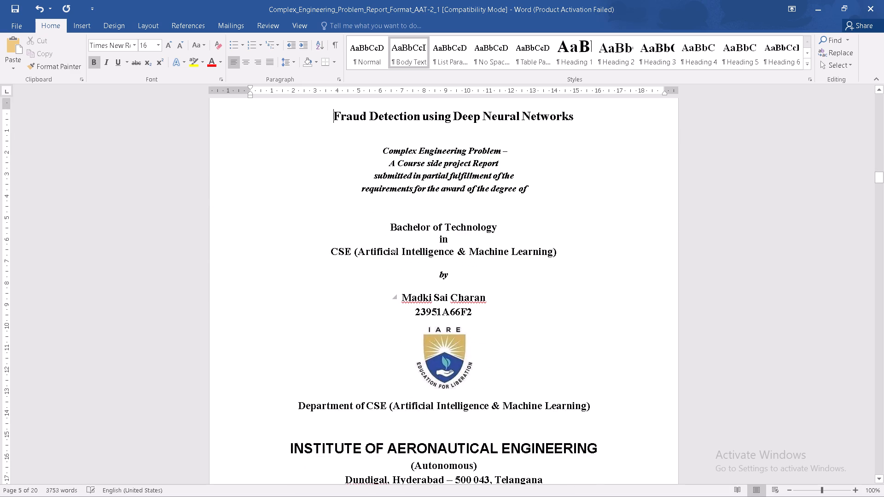
drag(483, 254, 404, 257)
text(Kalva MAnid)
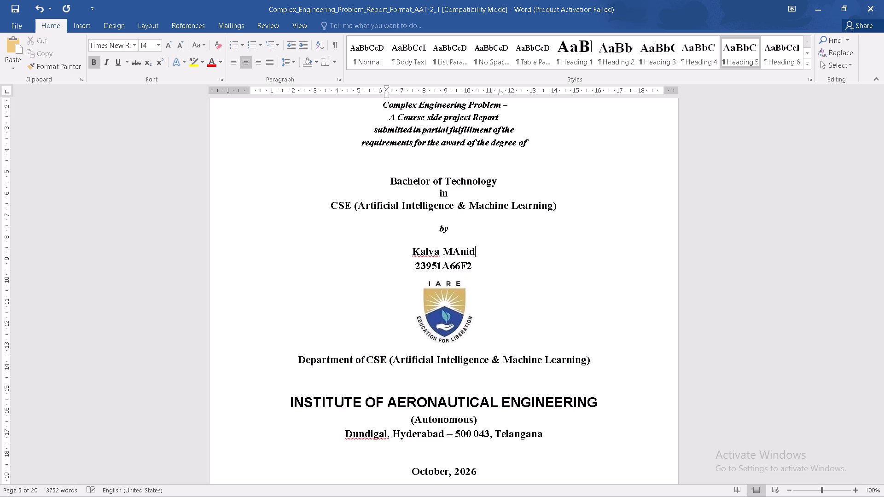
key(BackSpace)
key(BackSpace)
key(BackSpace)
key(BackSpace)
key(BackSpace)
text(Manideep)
Change the last two characters of the roll number above the institute logo to 91.
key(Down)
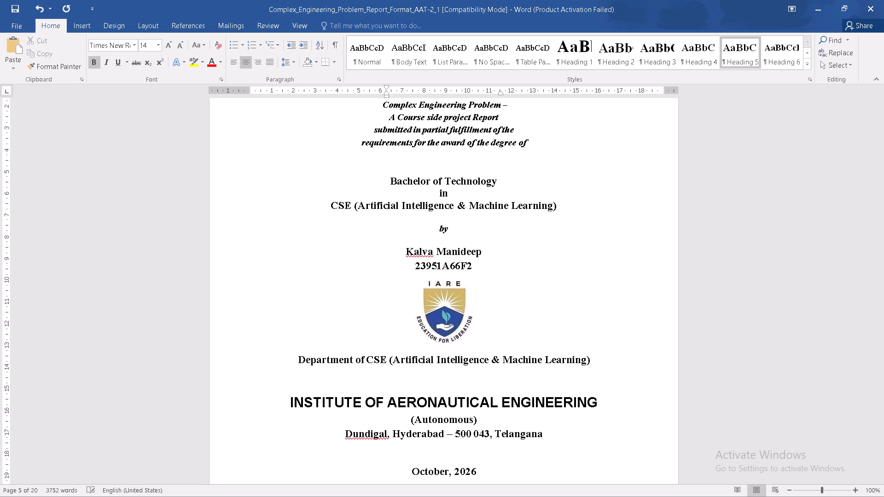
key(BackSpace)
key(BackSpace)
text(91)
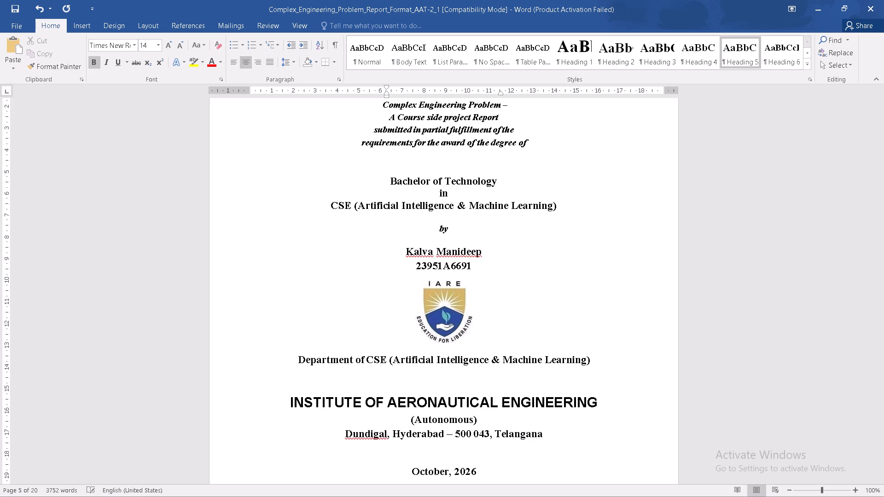
Replace the name in the © 2026 copyright line with the student's own name.
scroll(393, 251, down, 9)
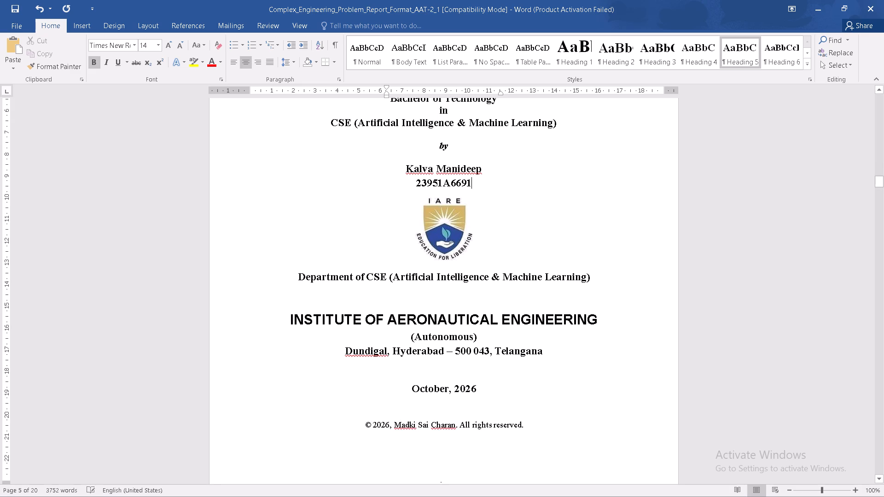
drag(454, 426, 398, 422)
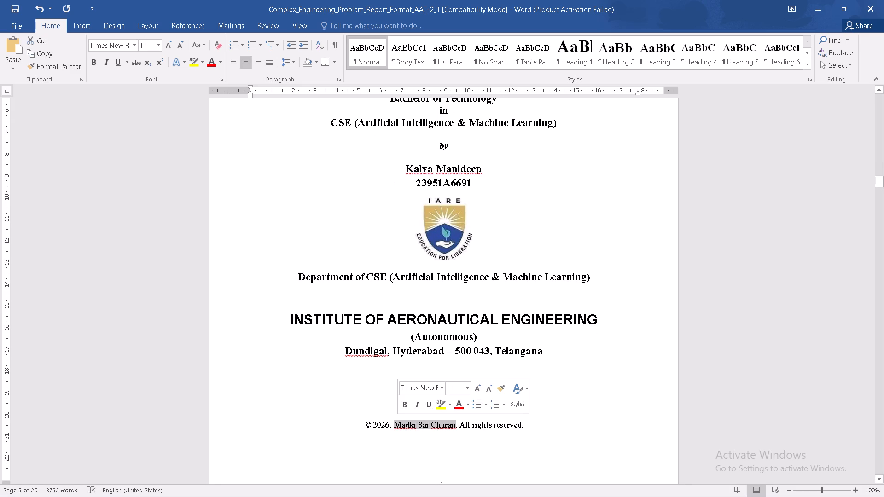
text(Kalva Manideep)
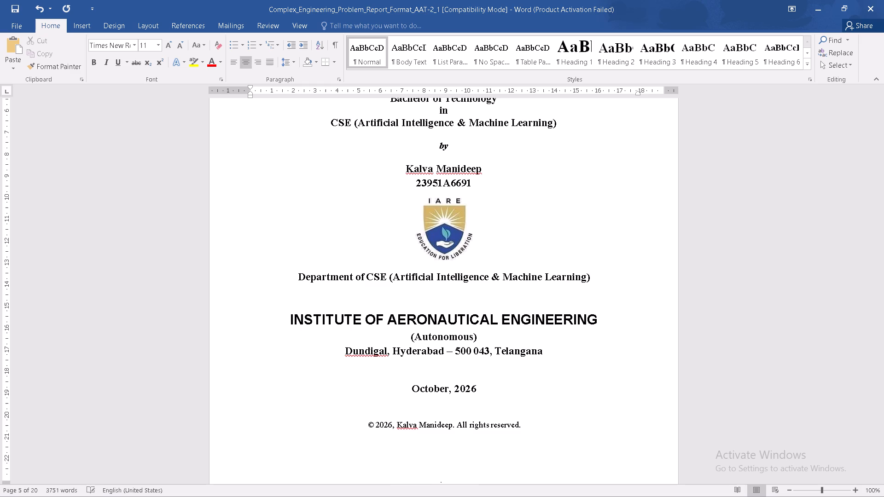
Remove the handwritten signature picture above "Signature of the Student" on the Declaration page.
scroll(391, 428, down, 5)
scroll(391, 428, down, 20)
scroll(391, 428, down, 2)
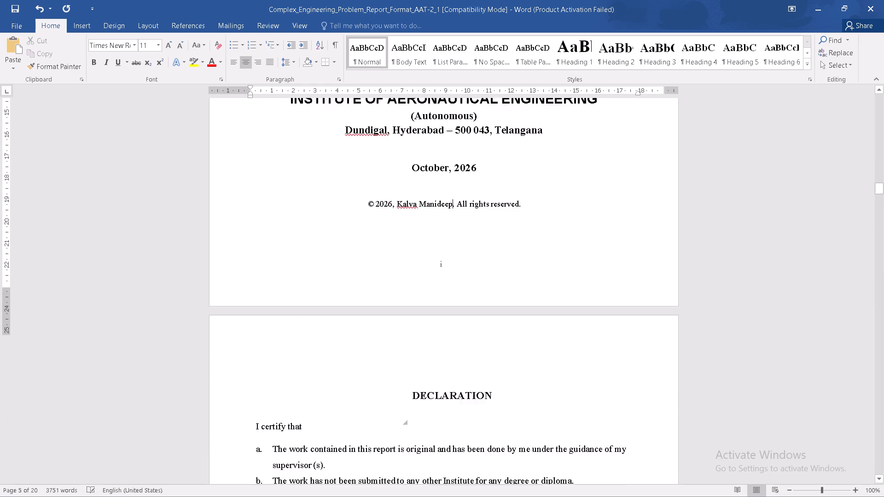
scroll(403, 429, down, 20)
scroll(403, 429, down, 7)
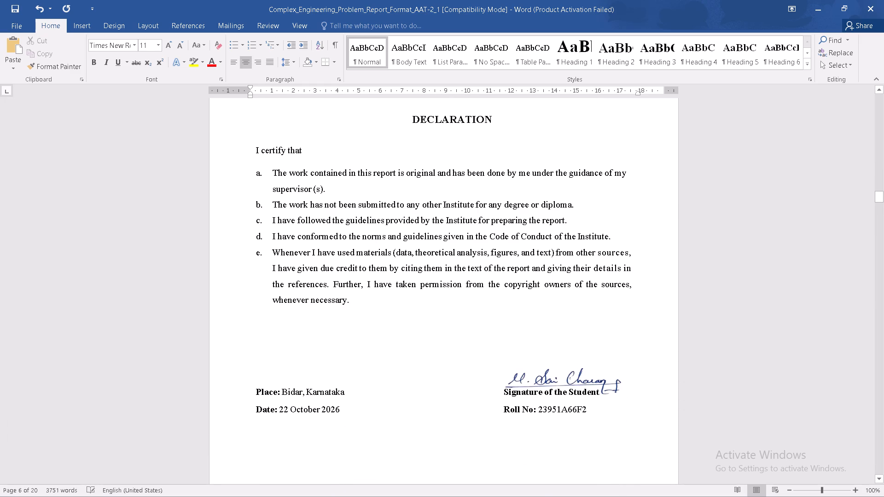
click(537, 398)
click(547, 383)
right_click(547, 383)
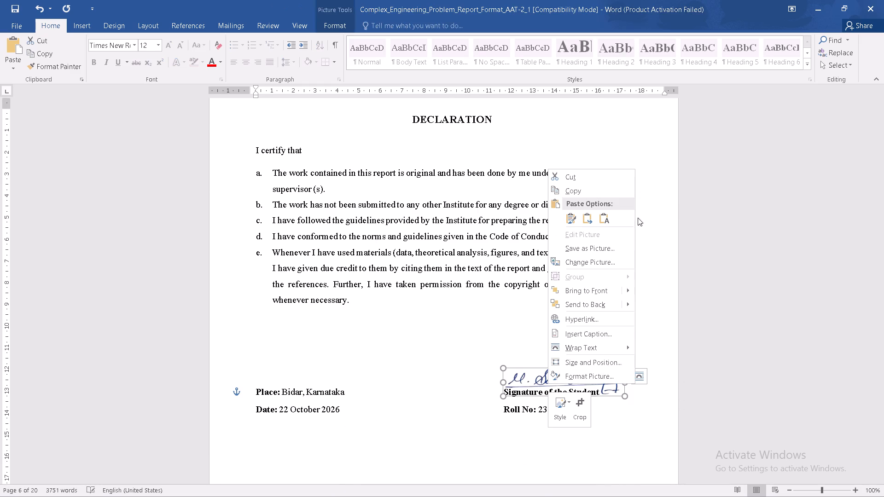
click(615, 173)
Enter the student's initial and name as the signature in the emptied text box, indented by six spaces.
click(542, 382)
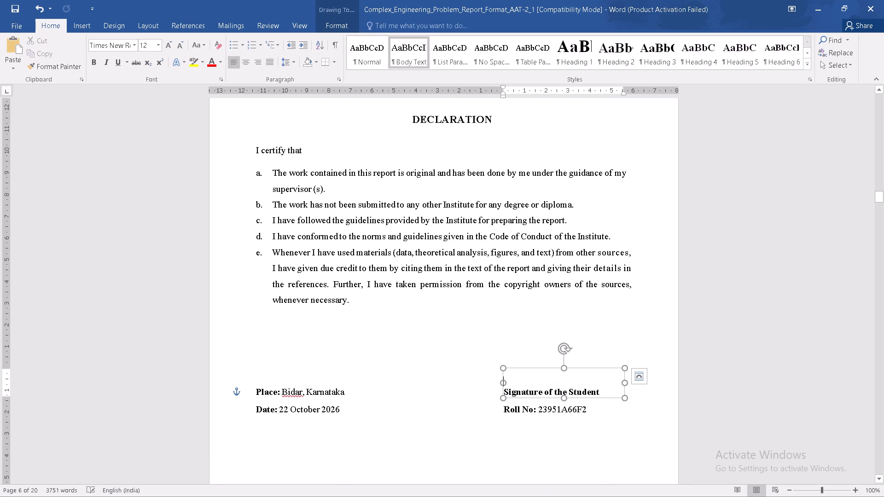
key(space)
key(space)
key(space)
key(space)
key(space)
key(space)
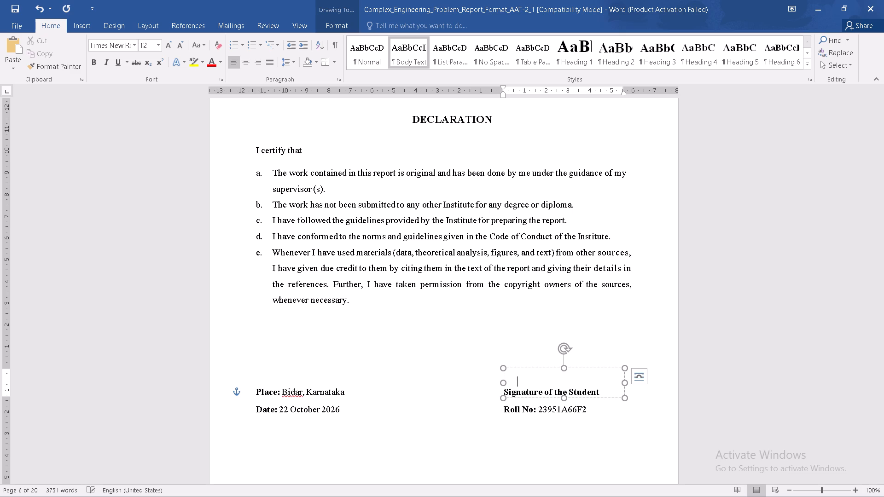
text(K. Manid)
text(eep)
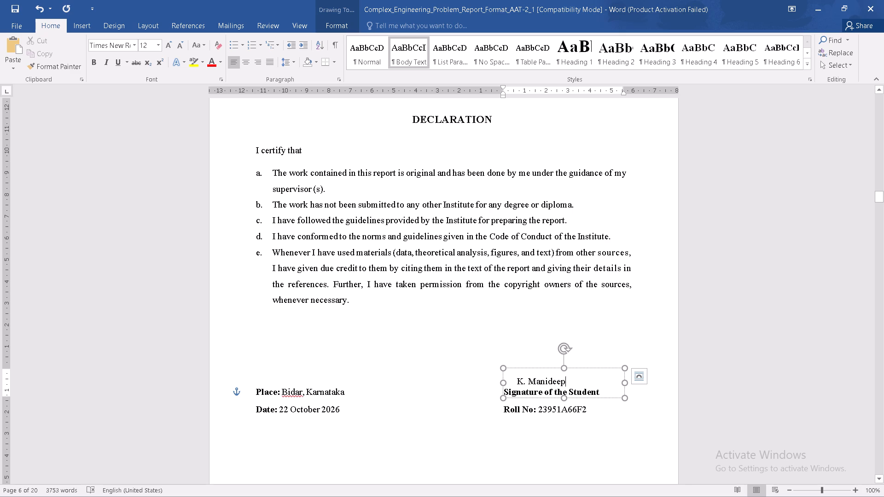
click(572, 437)
Set the Place on the Declaration page to Hyderabad.
scroll(572, 437, down, 4)
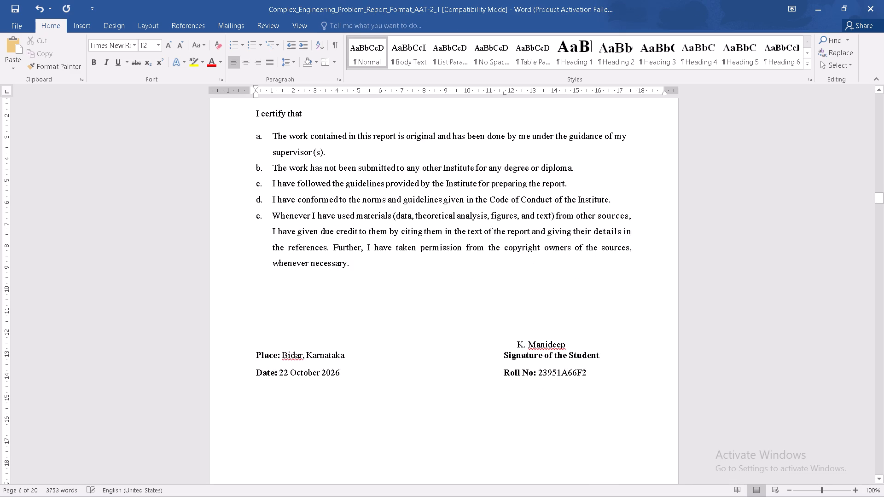
drag(345, 354, 284, 357)
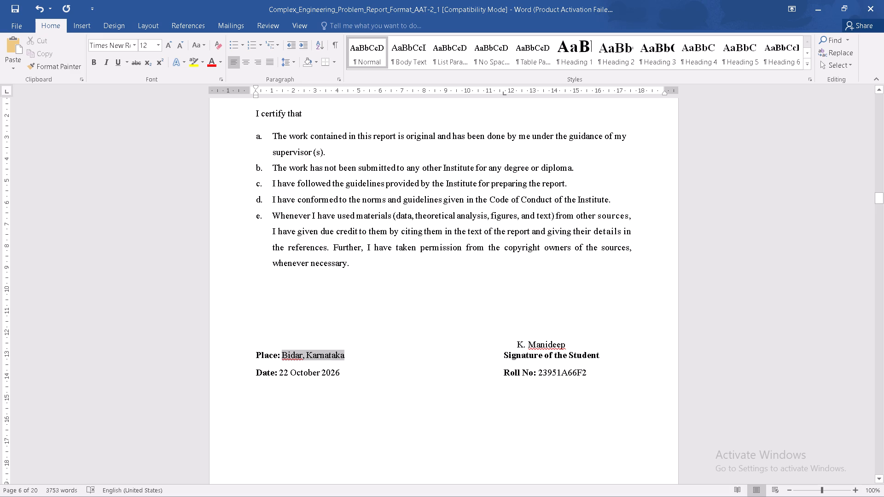
drag(284, 357, 283, 356)
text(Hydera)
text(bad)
Change the Date on the Declaration page to 30-10-2026.
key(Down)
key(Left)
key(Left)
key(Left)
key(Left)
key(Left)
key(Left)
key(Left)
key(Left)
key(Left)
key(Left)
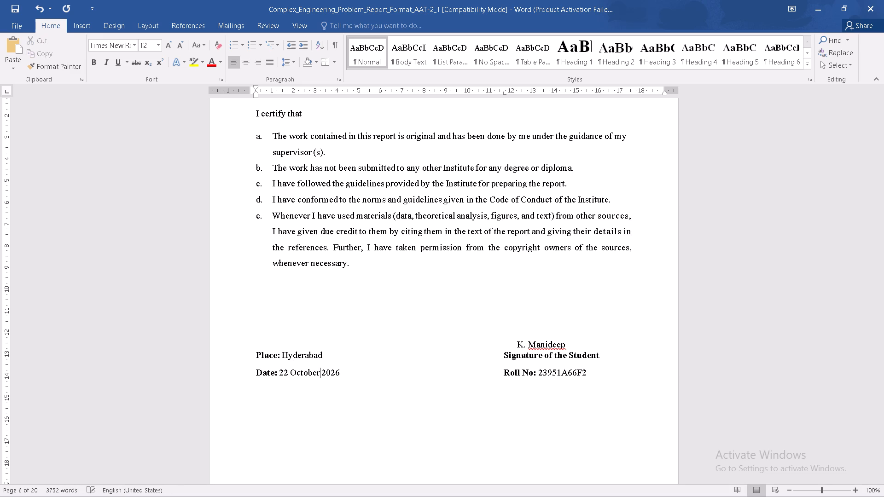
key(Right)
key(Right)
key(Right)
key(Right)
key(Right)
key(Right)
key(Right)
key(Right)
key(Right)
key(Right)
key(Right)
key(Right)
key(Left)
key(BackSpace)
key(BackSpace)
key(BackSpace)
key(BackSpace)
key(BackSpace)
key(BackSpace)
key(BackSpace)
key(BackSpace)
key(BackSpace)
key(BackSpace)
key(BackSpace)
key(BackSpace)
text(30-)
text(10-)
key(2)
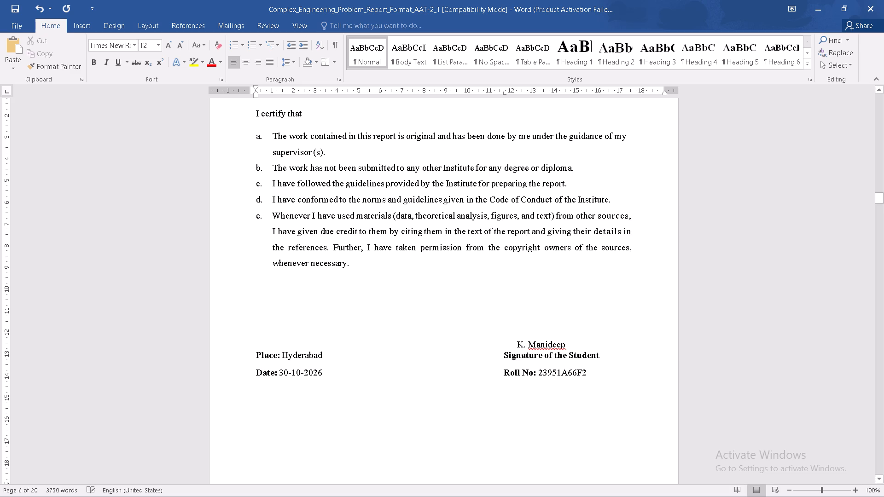
Change the last two characters of the Declaration page's Roll No to 91.
click(585, 375)
key(BackSpace)
key(BackSpace)
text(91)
Change the Date below the self-assessment form's table on page 2 to 30-10-2026.
scroll(653, 325, up, 7)
click(849, 387)
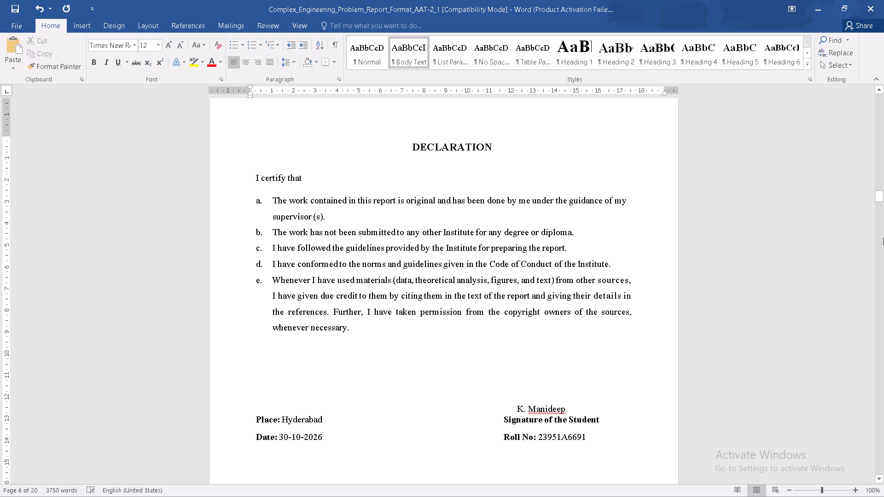
drag(880, 198, 880, 183)
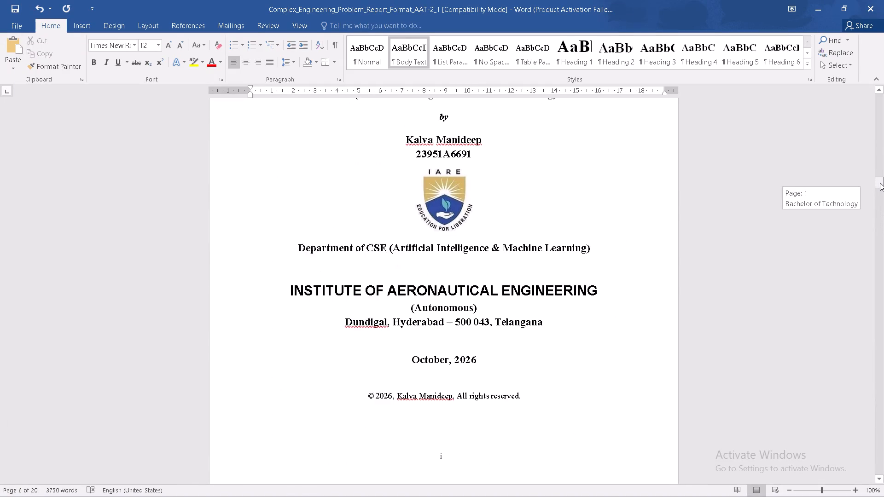
drag(880, 183, 880, 181)
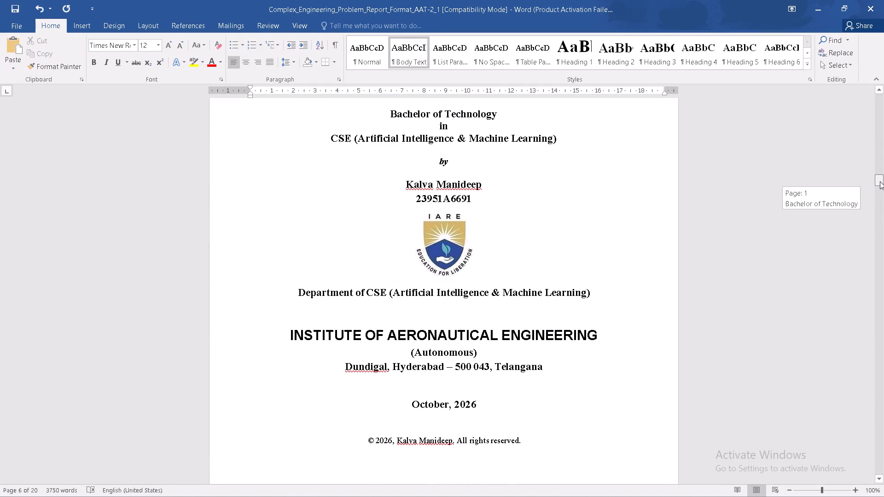
drag(880, 181, 883, 171)
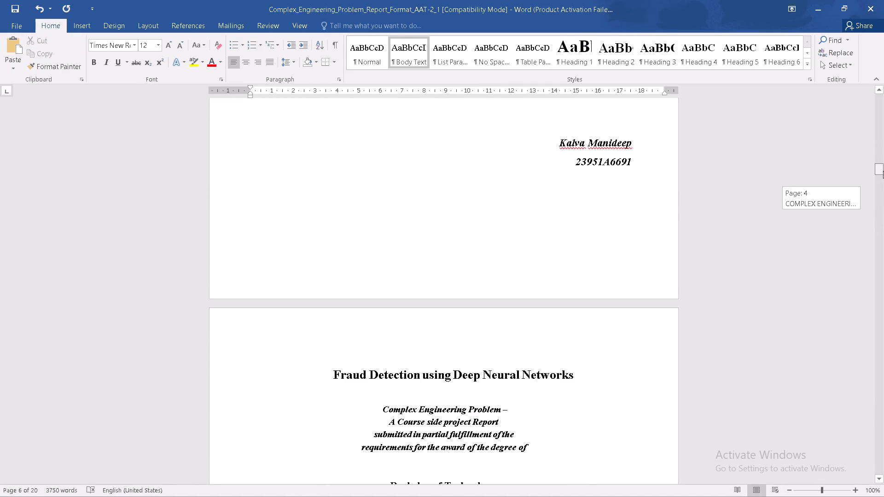
drag(883, 171, 883, 144)
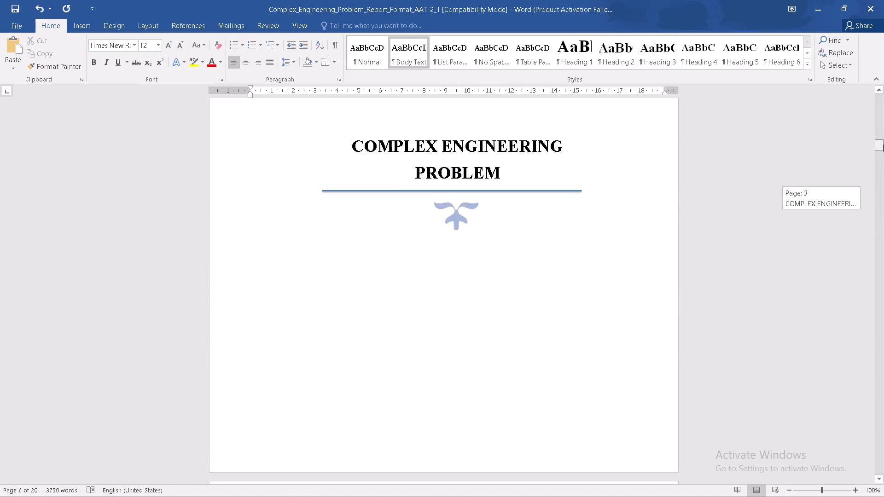
drag(883, 144, 883, 127)
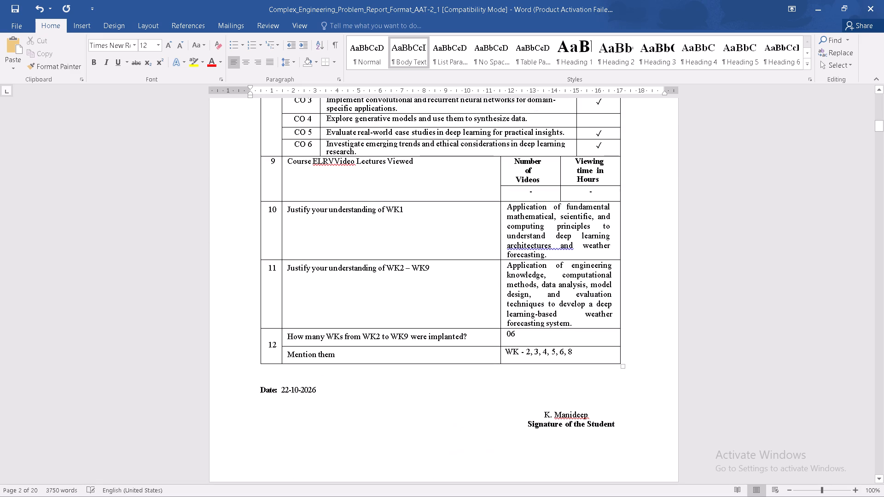
click(289, 390)
key(BackSpace)
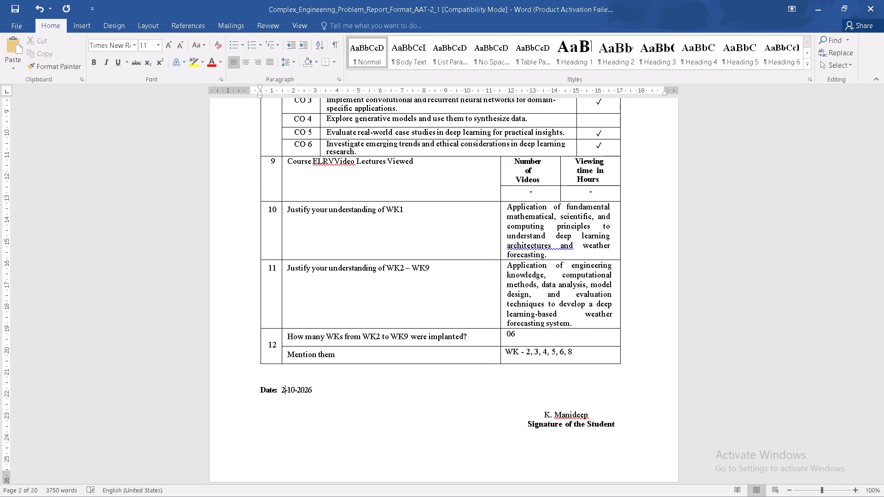
key(BackSpace)
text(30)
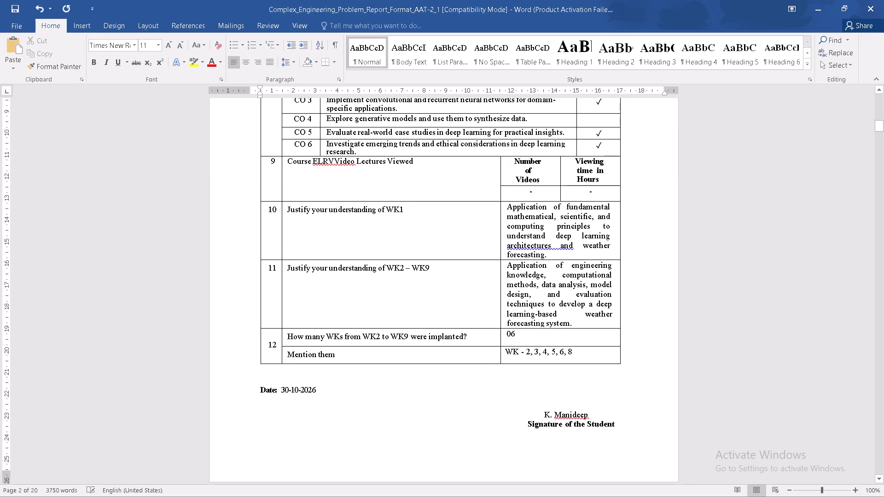
Review the edited pages from the start of the self-assessment form through the title pages to the Declaration.
scroll(831, 358, up, 8)
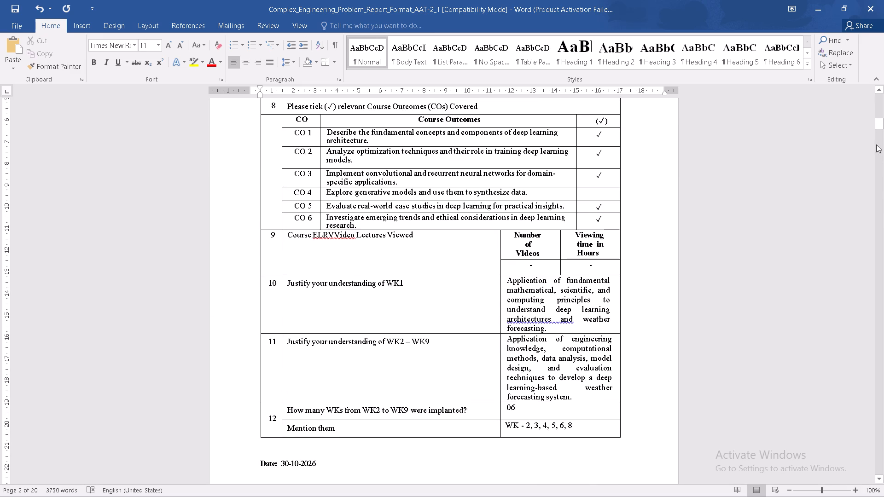
drag(877, 121, 883, 101)
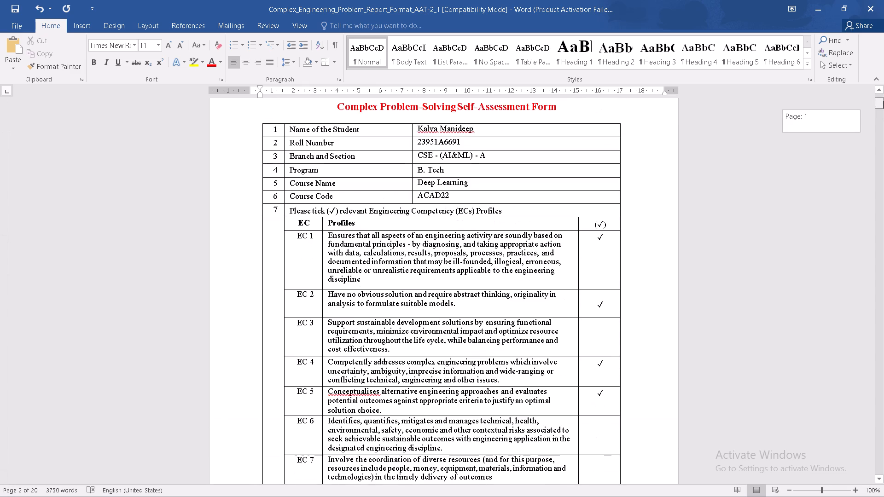
drag(883, 101, 883, 136)
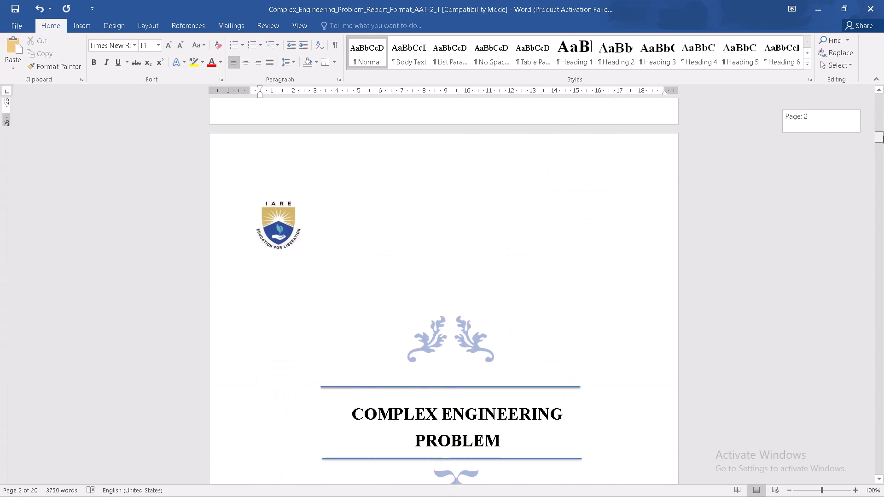
drag(883, 136, 883, 157)
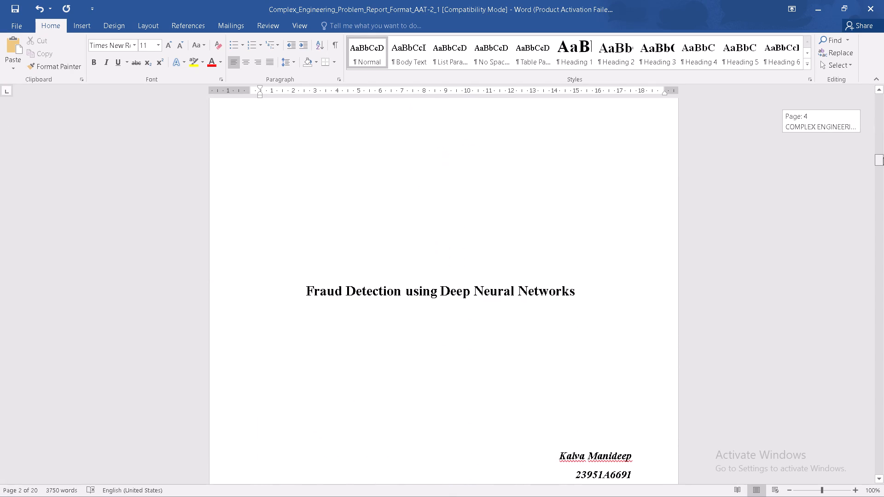
drag(883, 157, 883, 169)
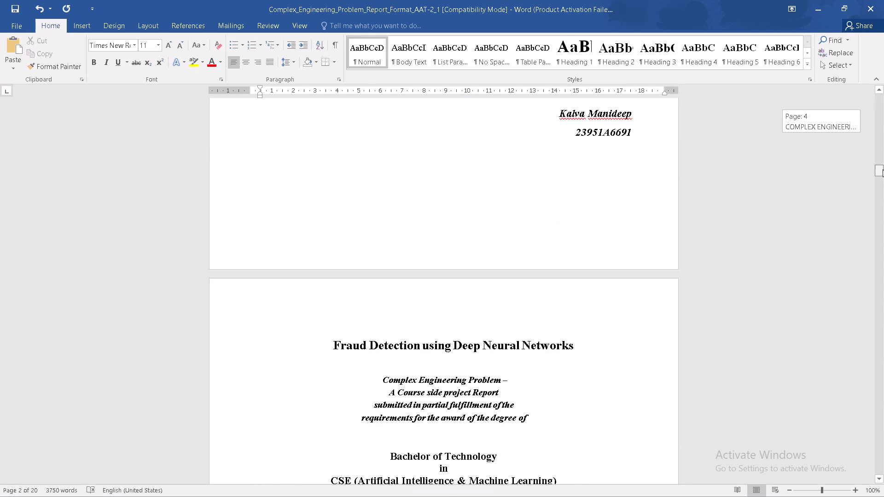
drag(883, 169, 875, 176)
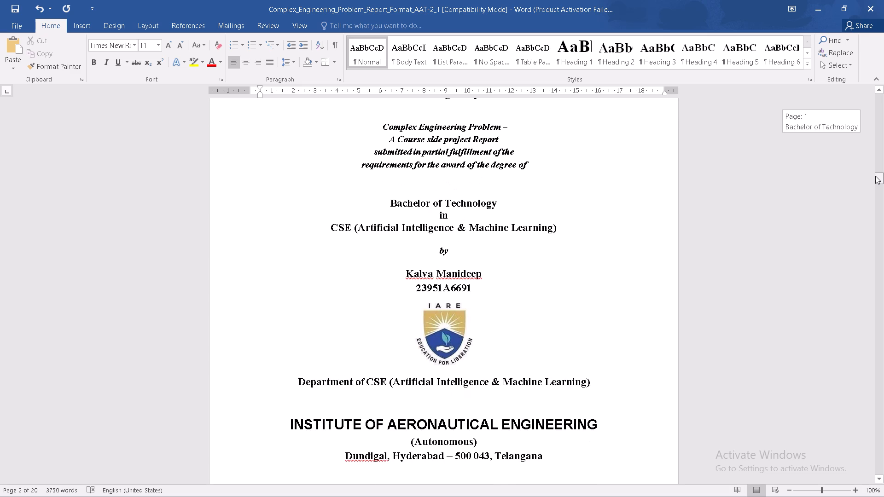
drag(875, 176, 875, 180)
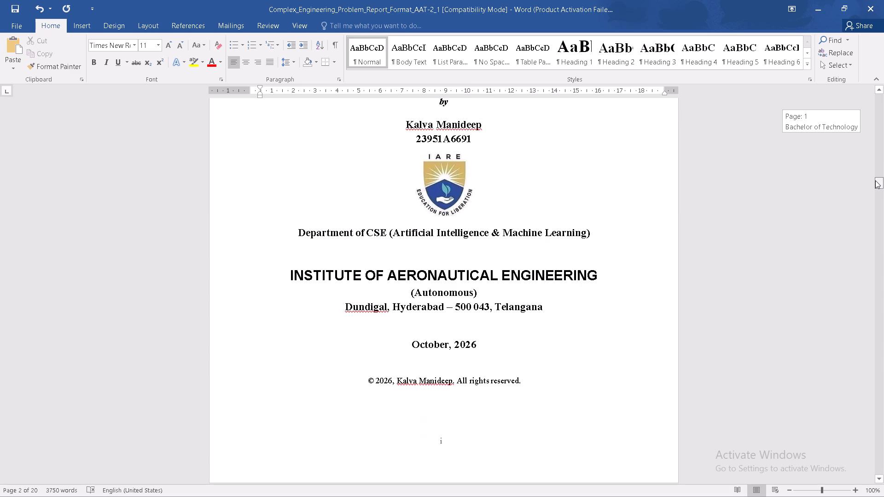
drag(875, 180, 875, 192)
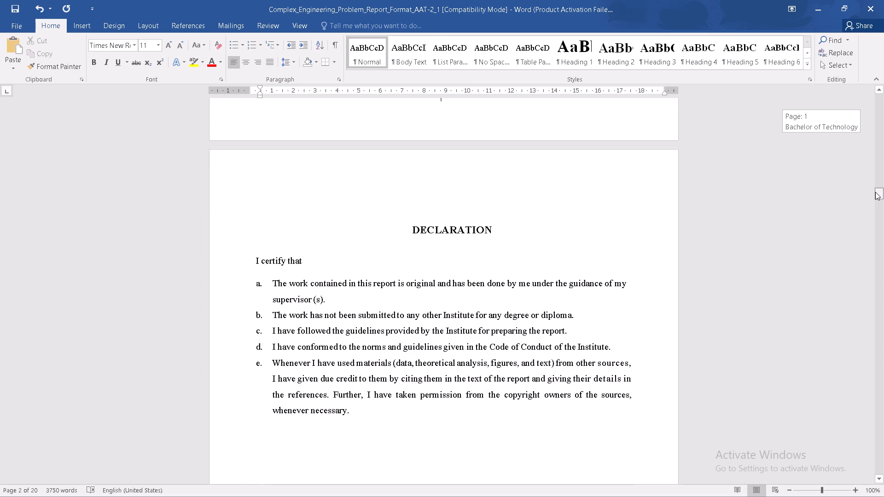
drag(875, 192, 875, 196)
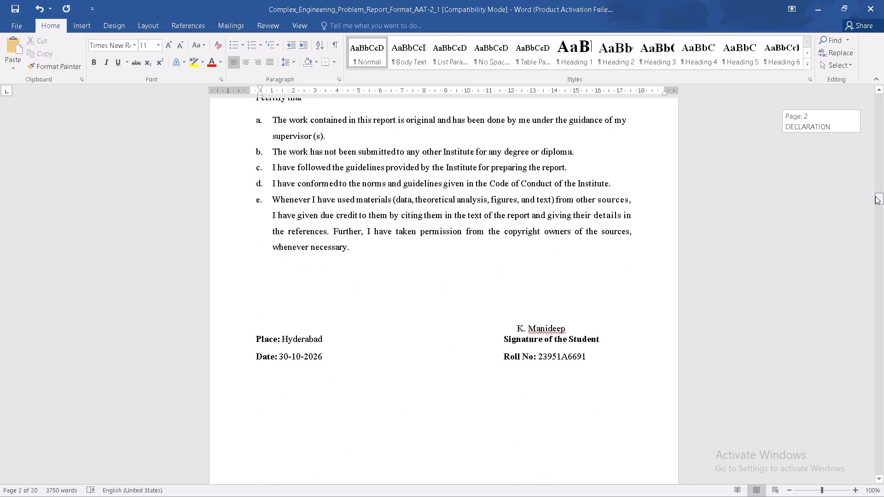
Cut the Principal's, Head of the Department's and Supervisor's signature images from the Certificate page.
drag(875, 196, 875, 213)
click(481, 392)
right_click(481, 392)
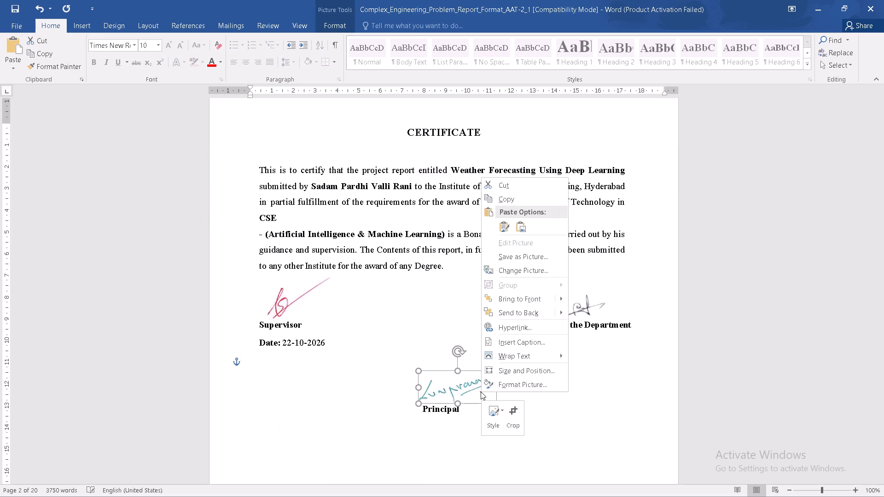
click(522, 185)
click(558, 305)
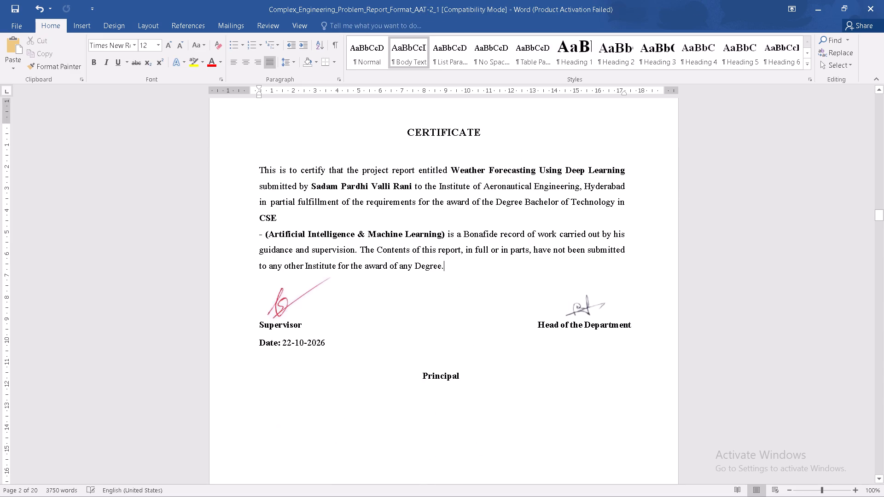
right_click(558, 306)
click(532, 303)
click(580, 310)
right_click(576, 310)
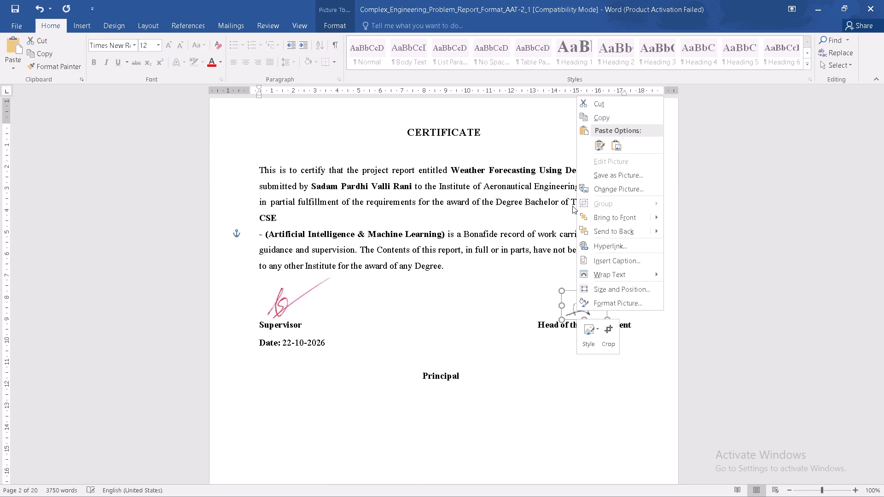
click(610, 98)
click(288, 300)
right_click(288, 301)
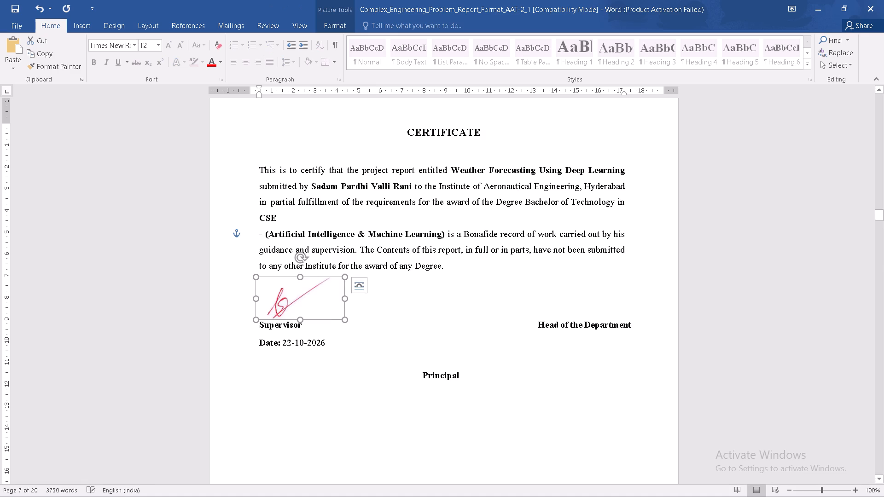
click(331, 87)
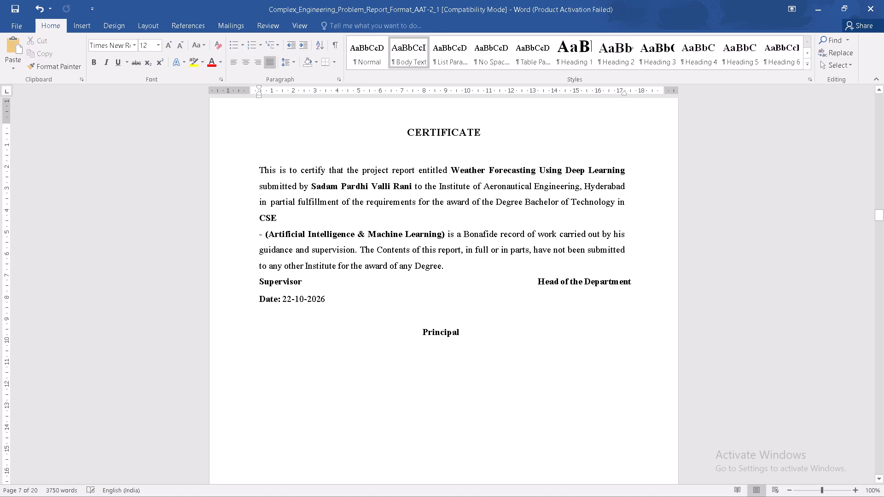
Insert two blank lines between the Certificate paragraph and the Supervisor line.
click(444, 271)
key(Return)
key(Return)
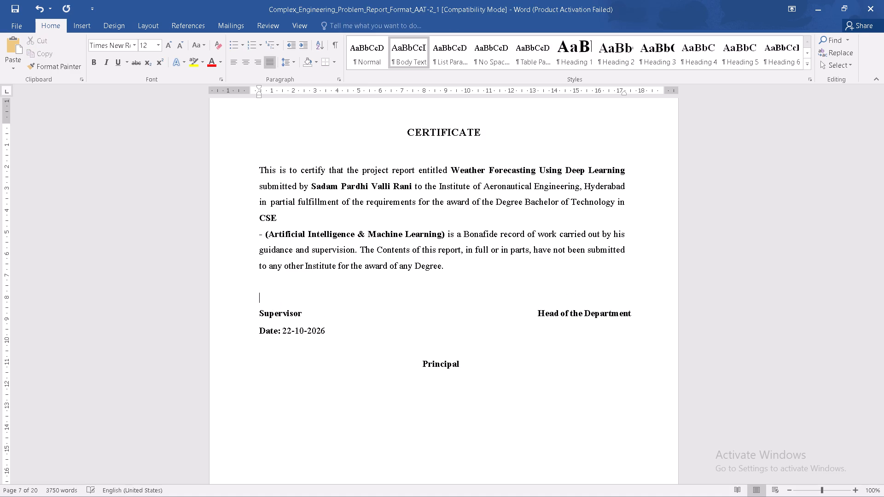
click(770, 298)
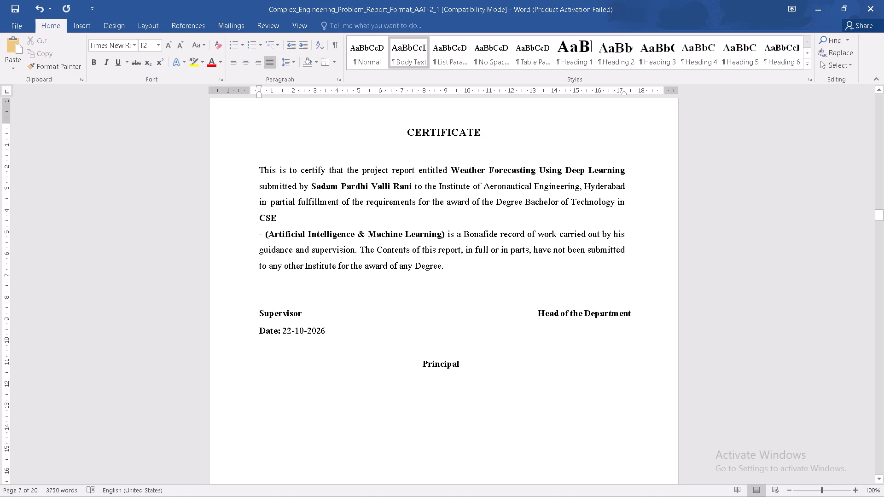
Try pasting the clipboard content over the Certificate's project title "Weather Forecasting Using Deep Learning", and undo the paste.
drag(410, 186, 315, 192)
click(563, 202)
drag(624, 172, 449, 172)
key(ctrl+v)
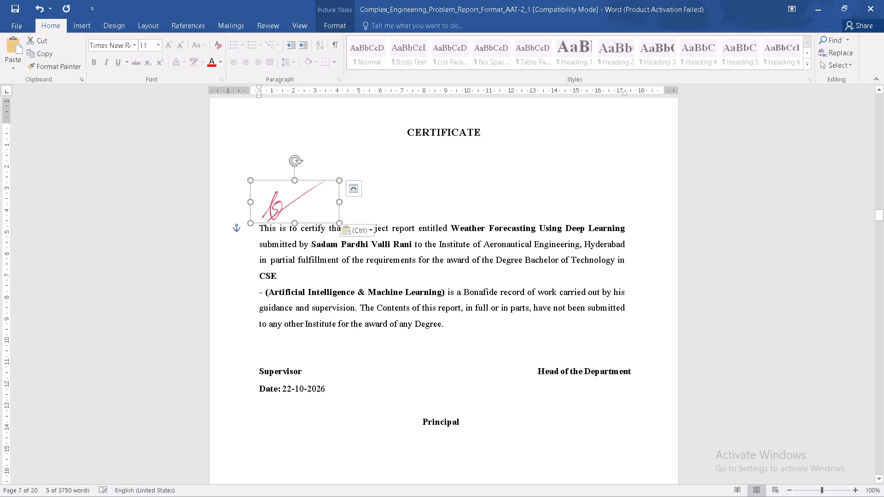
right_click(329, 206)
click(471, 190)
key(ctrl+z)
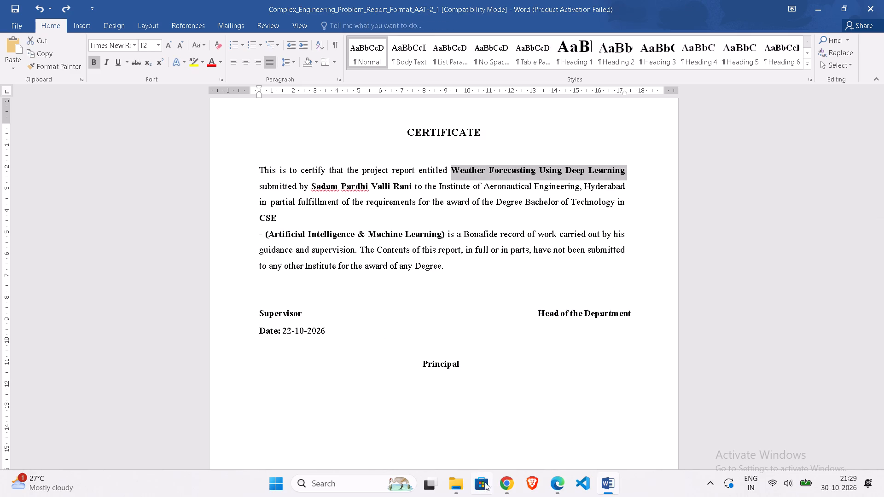
Switch to Chrome and copy the ACAD22 topic "Fraud Detection using Deep Neural Networks" from the AAT-II page.
click(500, 481)
click(343, 369)
drag(268, 376, 152, 369)
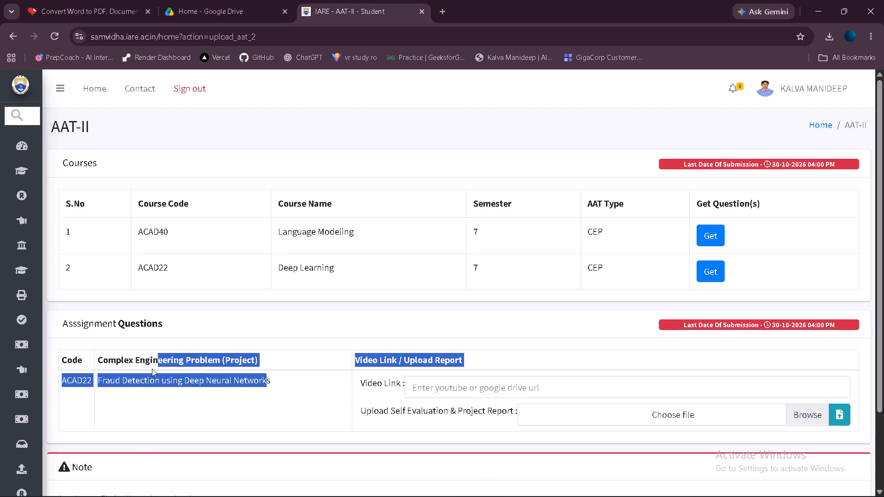
drag(152, 369, 150, 369)
click(257, 399)
click(277, 377)
drag(277, 377, 105, 383)
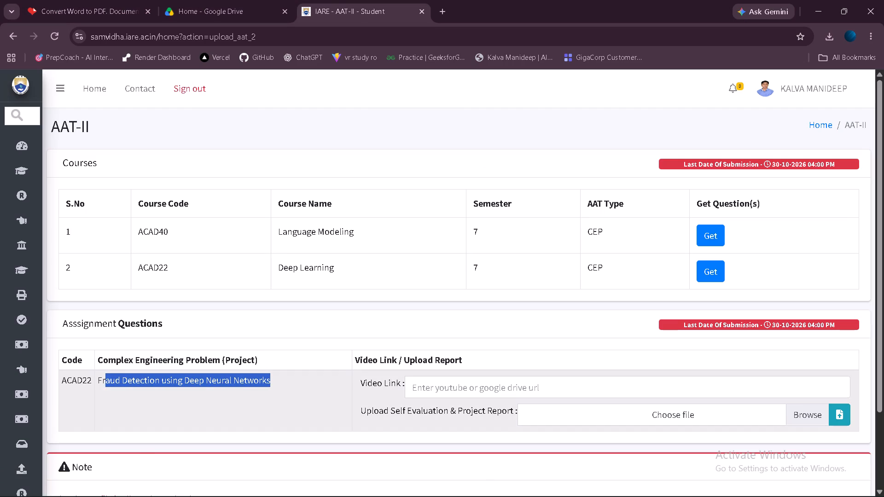
drag(105, 383, 97, 386)
key(ctrl+c)
ctrl+scroll(402, 383, down, 3)
click(326, 348)
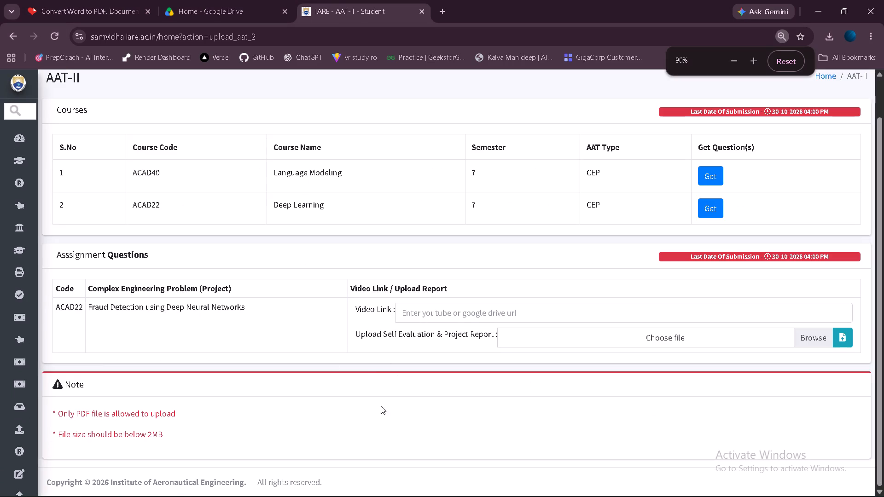
Back in Word, replace the selected Certificate title with the copied topic, matching the surrounding bold formatting, and add a space after it.
click(600, 481)
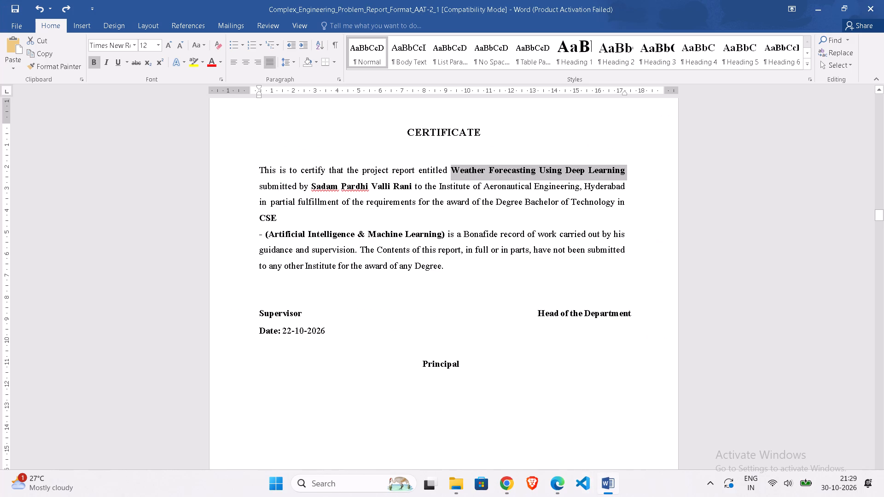
key(ctrl+v)
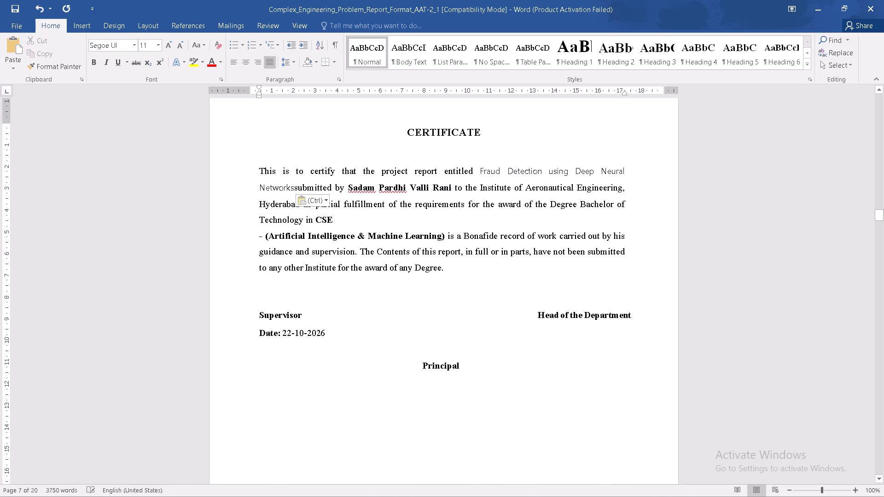
click(324, 202)
click(339, 232)
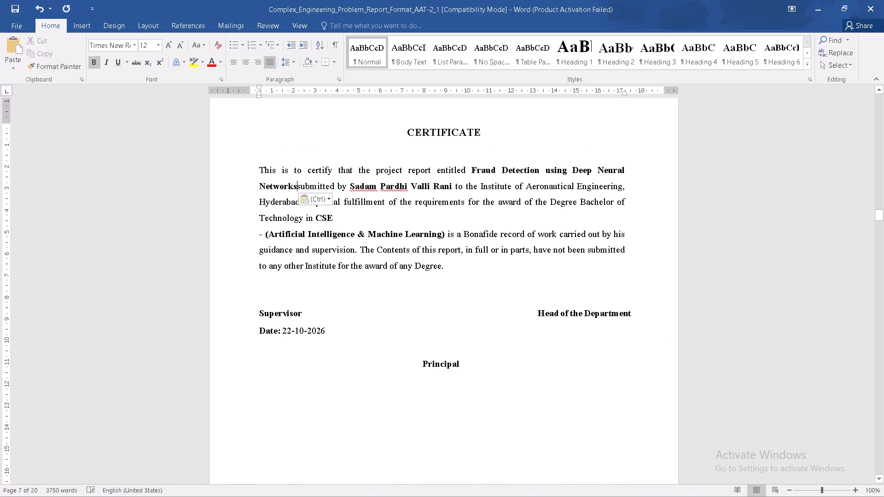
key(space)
Replace the name after "submitted by" in the Certificate paragraph with the student's own full name.
drag(413, 187, 320, 177)
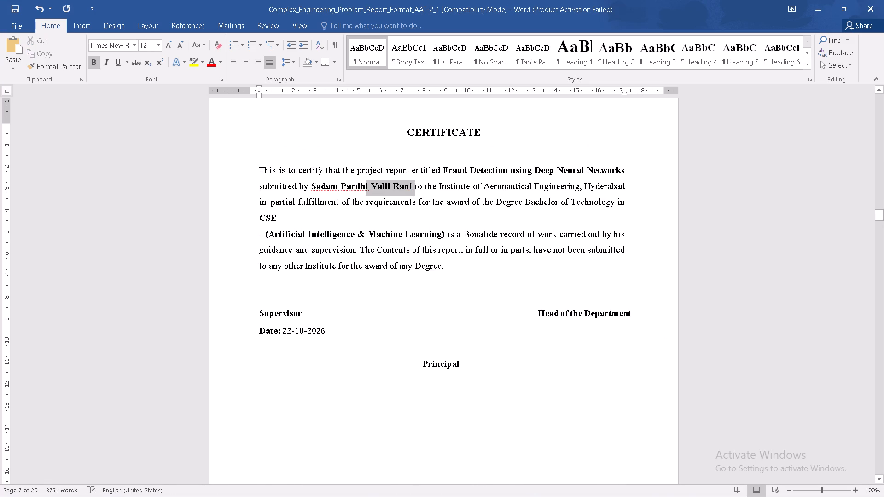
drag(320, 177, 316, 182)
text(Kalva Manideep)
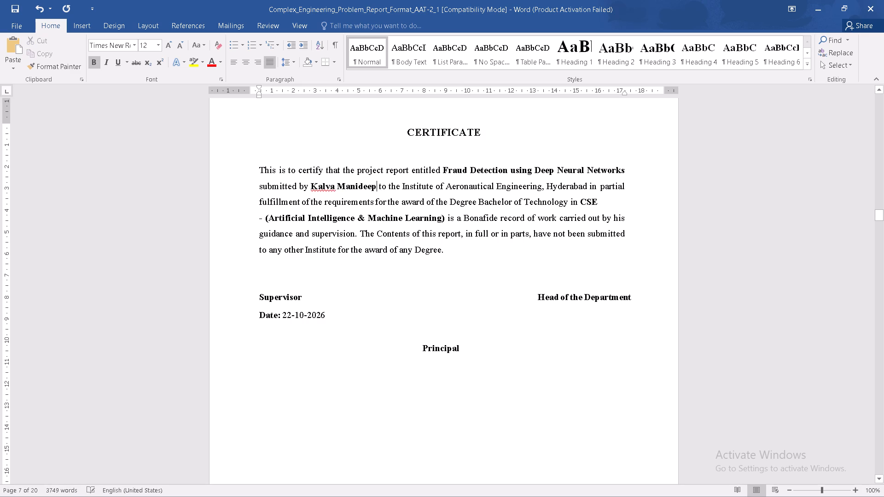
Set the Certificate's date to 30-10-2026.
scroll(454, 372, down, 5)
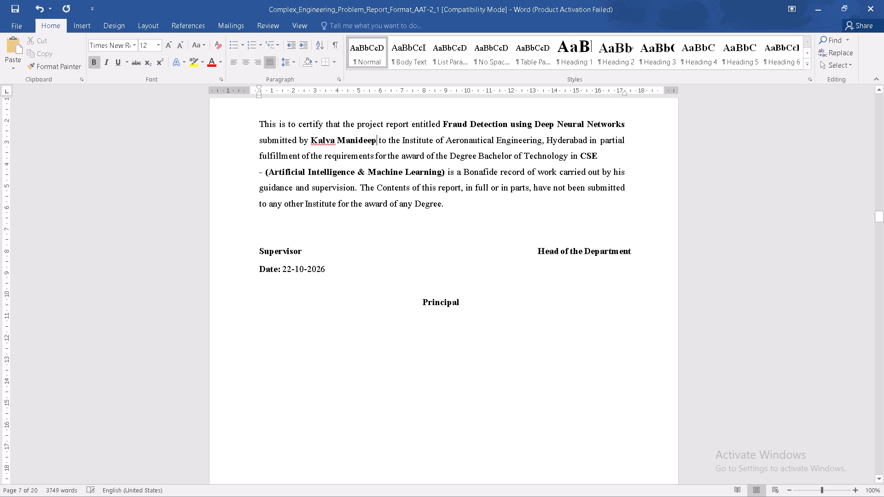
click(290, 269)
key(BackSpace)
key(BackSpace)
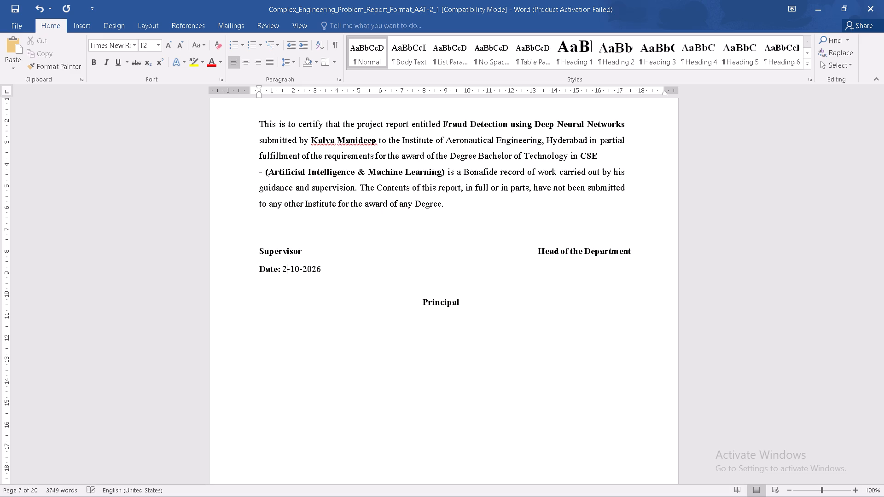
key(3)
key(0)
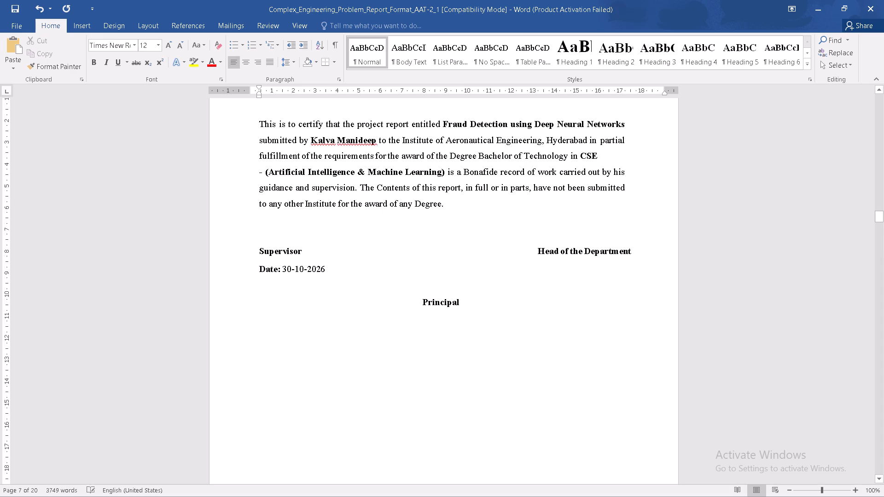
Cut the Principal, Supervisor(s) and Examiner signature images from the Approval Sheet.
scroll(703, 250, up, 4)
drag(883, 218, 883, 232)
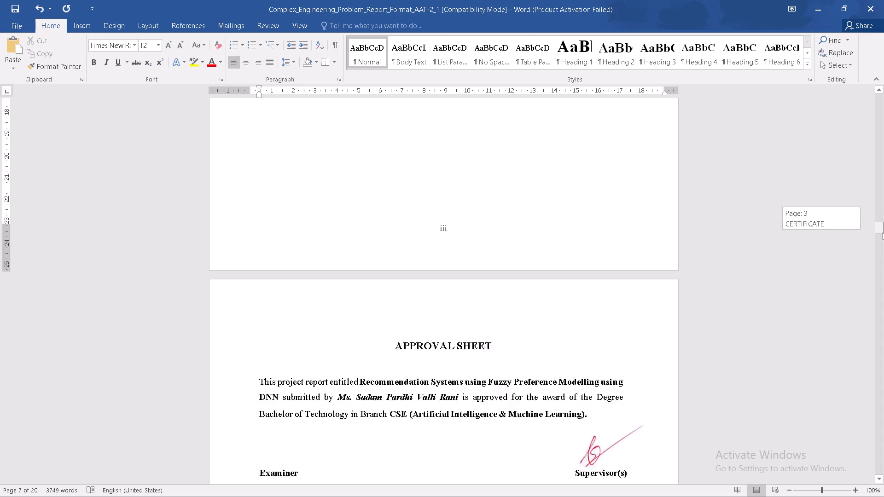
drag(883, 232, 882, 235)
click(461, 343)
right_click(461, 345)
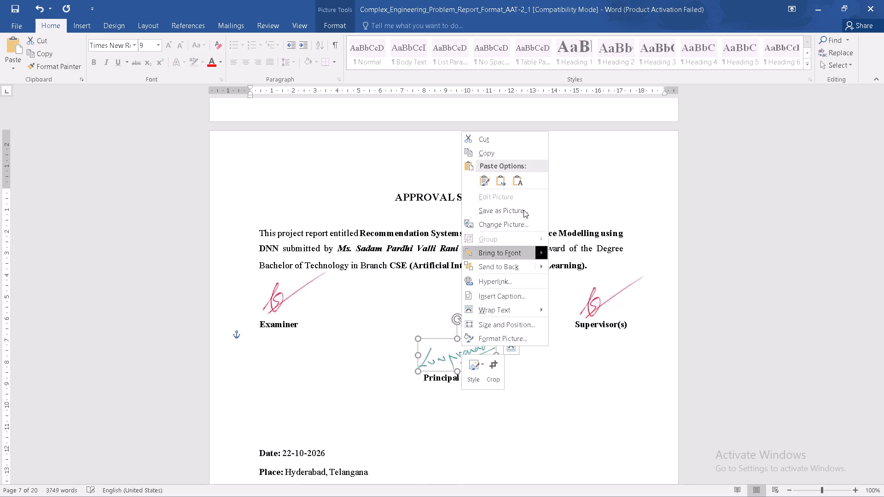
click(531, 142)
click(581, 317)
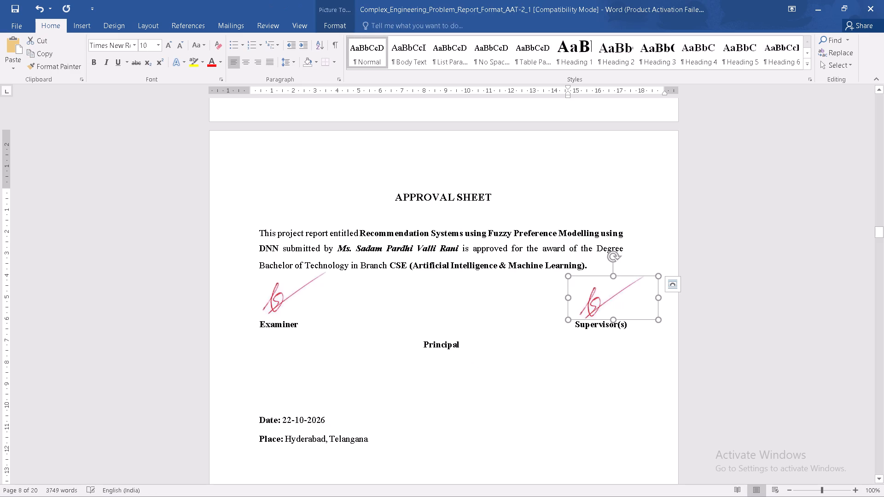
right_click(581, 317)
click(601, 103)
click(601, 103)
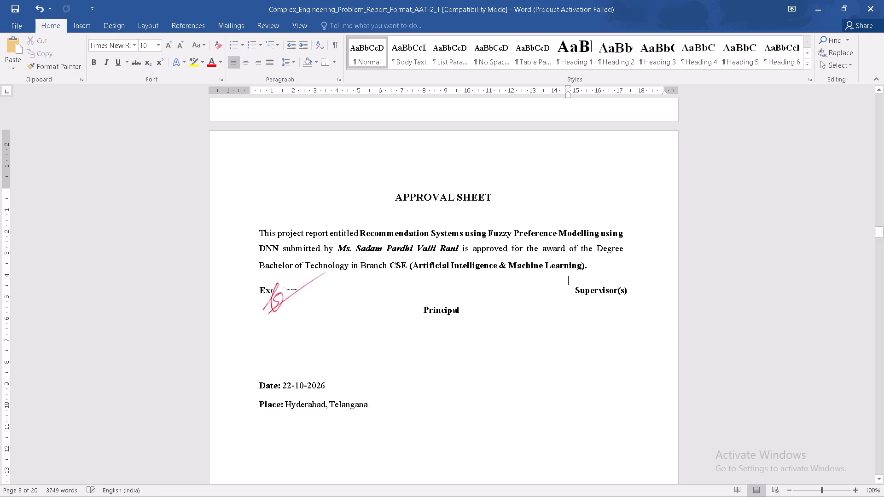
click(289, 313)
right_click(289, 313)
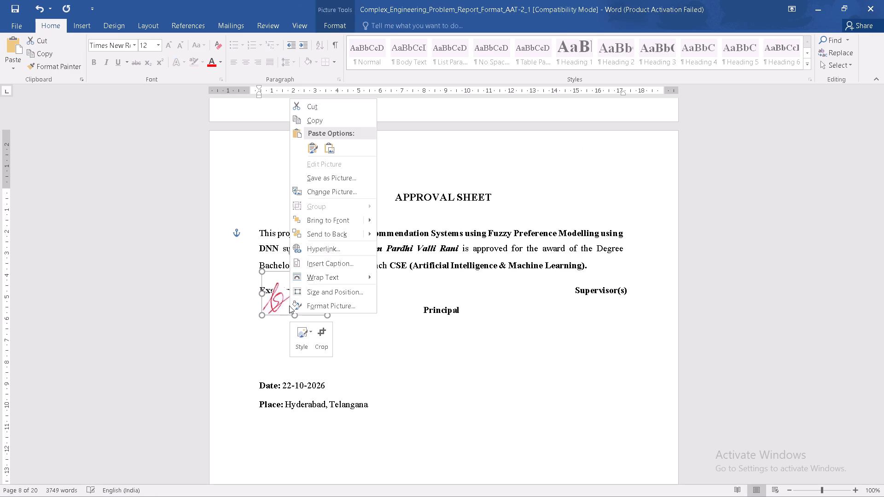
click(351, 106)
Insert one blank line above and one below the Examiner and Supervisor(s) line on the Approval Sheet.
click(619, 270)
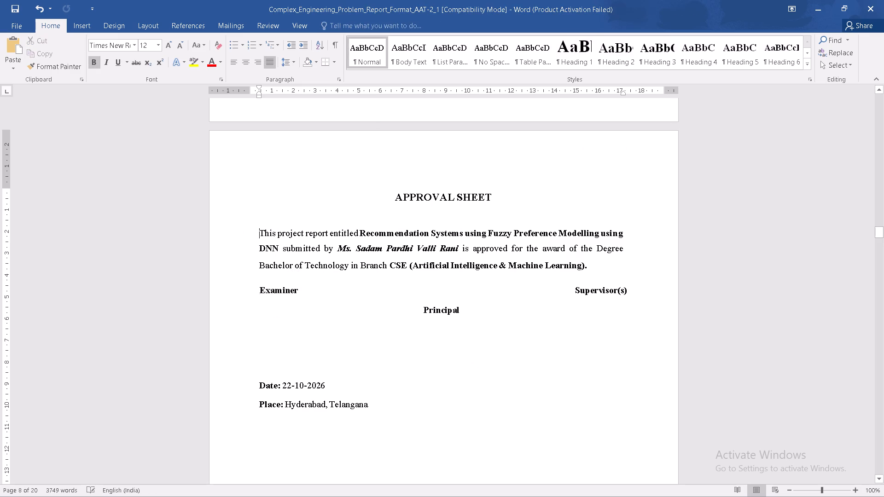
key(Return)
click(446, 306)
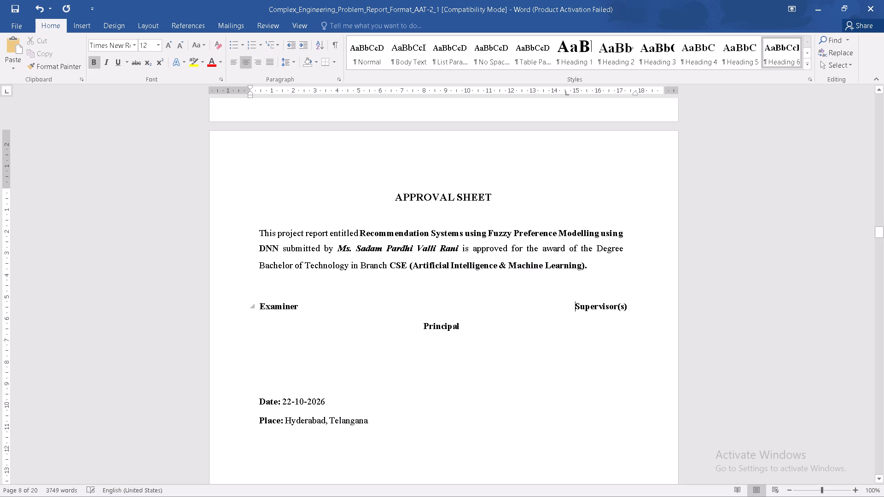
click(455, 311)
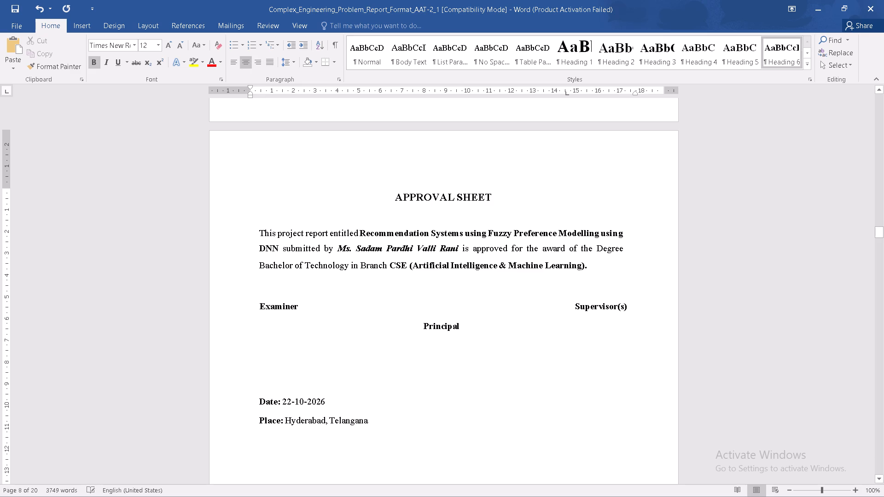
click(639, 312)
key(Return)
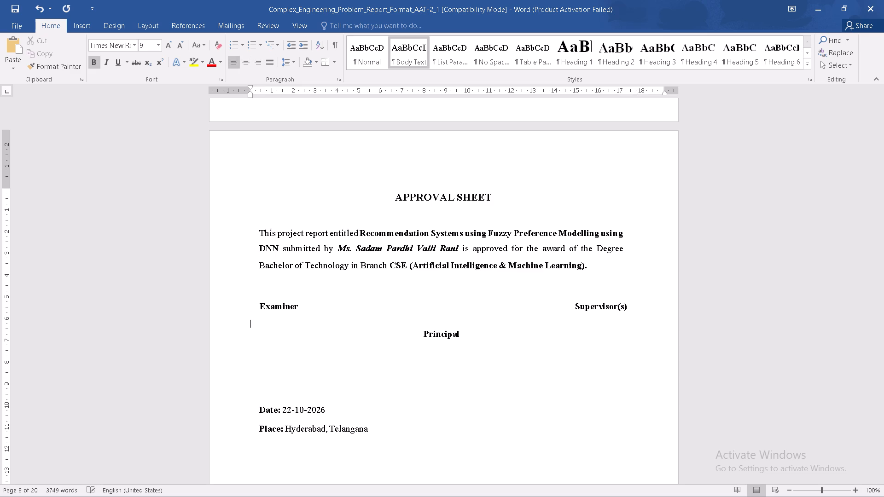
Set the Approval Sheet's date to 30-10-2026.
click(288, 411)
key(BackSpace)
key(BackSpace)
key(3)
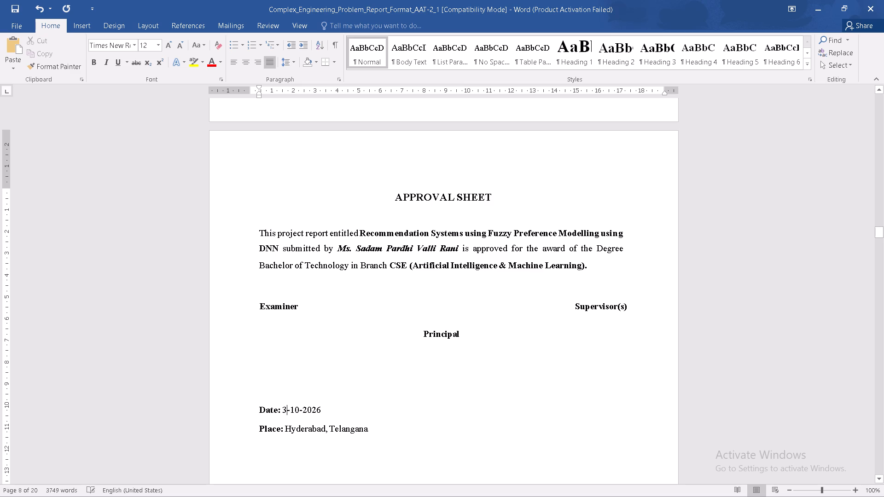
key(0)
Shorten the Approval Sheet's place to "Hyderabad" by deleting the state name and comma.
drag(367, 432, 320, 442)
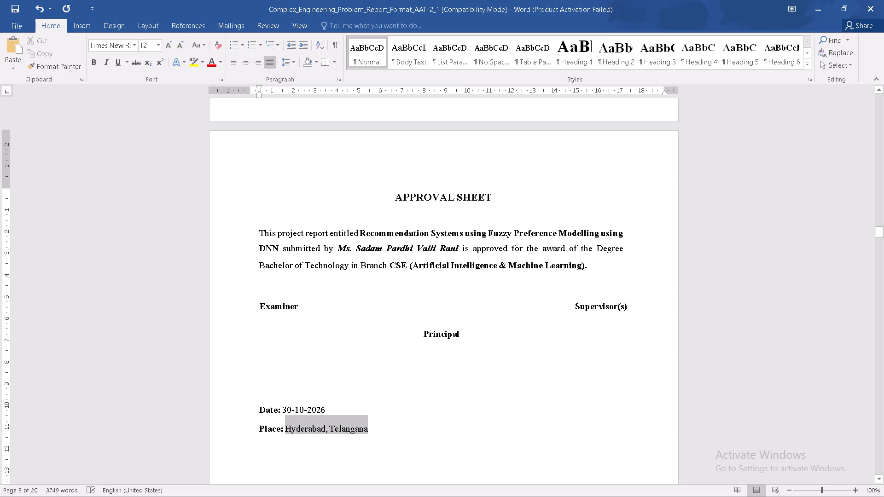
drag(320, 442, 327, 442)
key(BackSpace)
key(BackSpace)
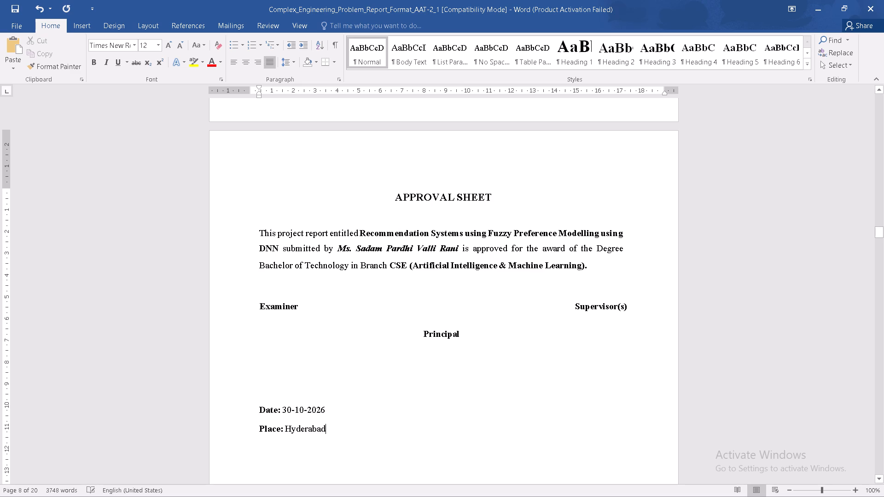
Replace the title and name after "submitted by" on the Approval Sheet with the student's initial and given name.
drag(459, 248, 373, 255)
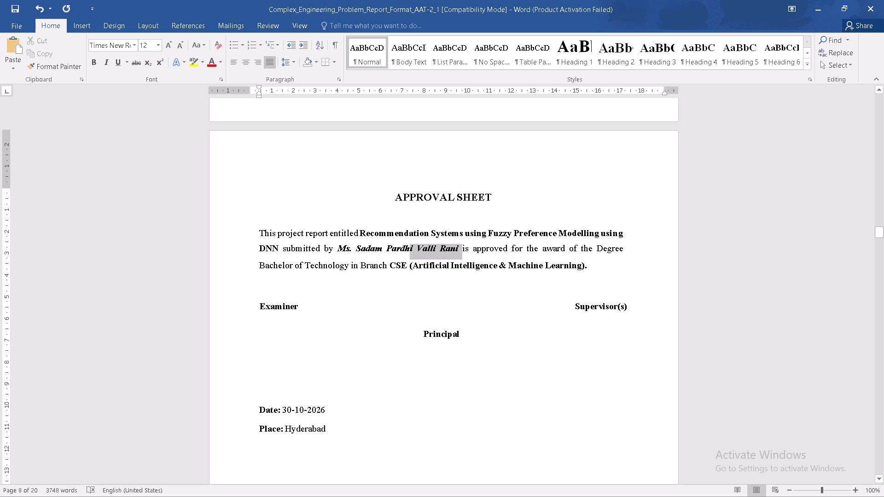
drag(373, 255, 344, 259)
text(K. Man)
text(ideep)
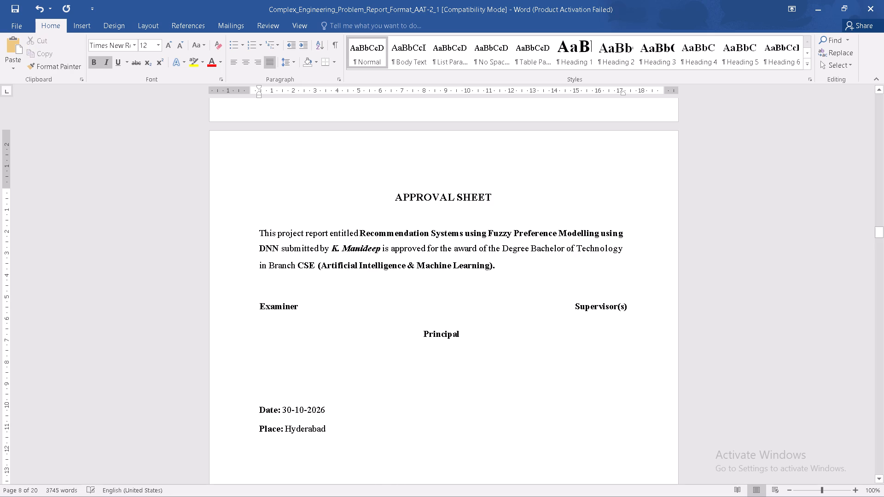
Switch to Chrome and copy the ACAD22 topic "Fraud Detection using Deep Neural Networks" from the AAT-II page.
click(499, 480)
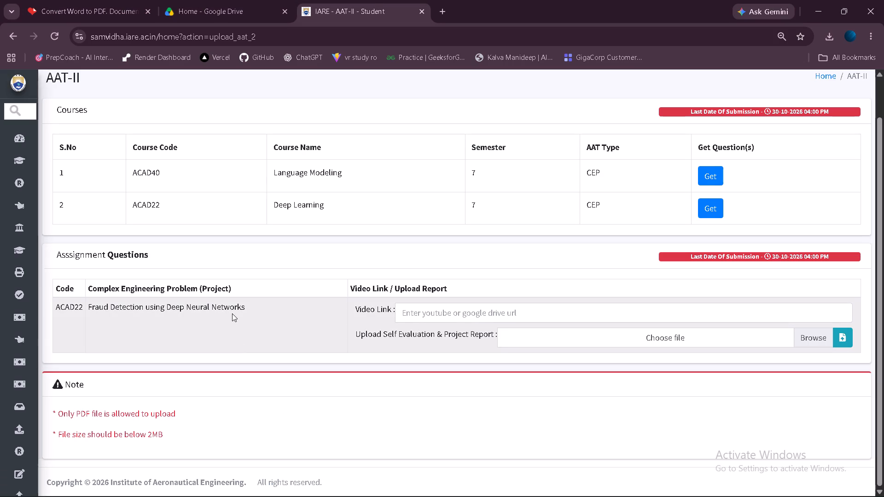
drag(252, 308, 88, 311)
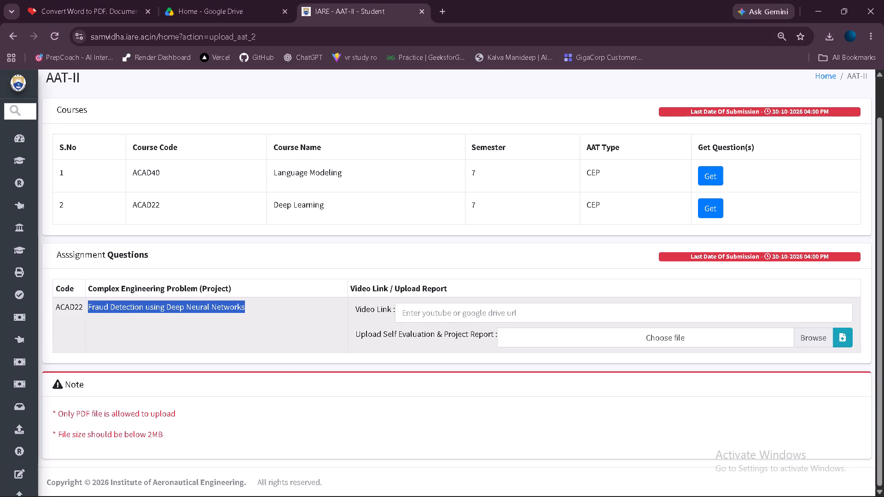
key(ctrl+c)
key(ctrl+c)
key(ctrl+c)
key(ctrl+c)
key(ctrl+c)
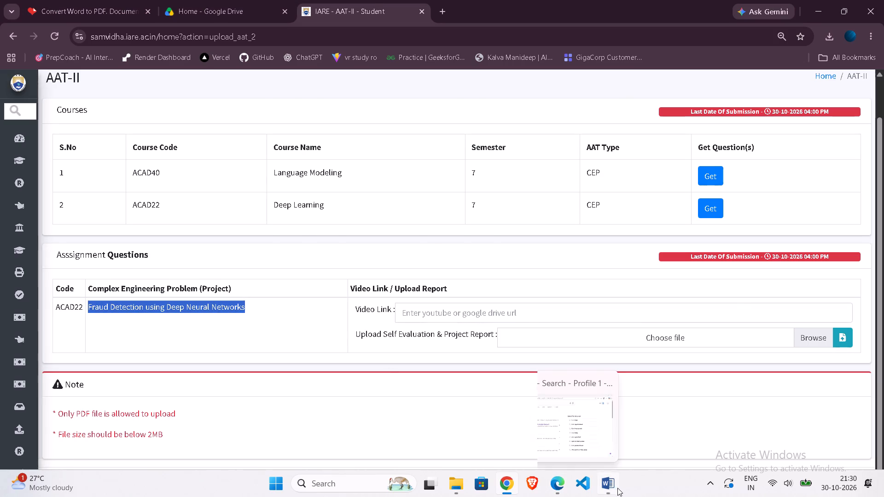
Back in Word, replace the Approval Sheet's project title with the copied topic, matching the surrounding bold formatting, and add a space after it.
click(617, 488)
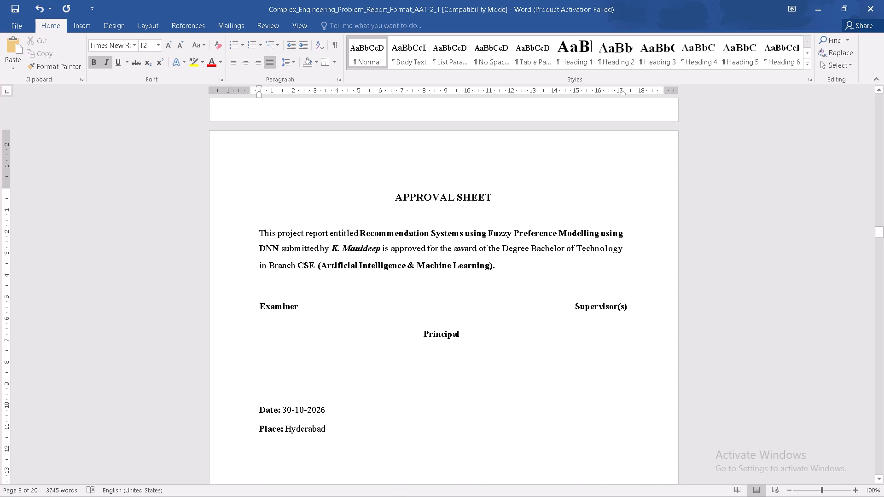
drag(276, 248, 382, 242)
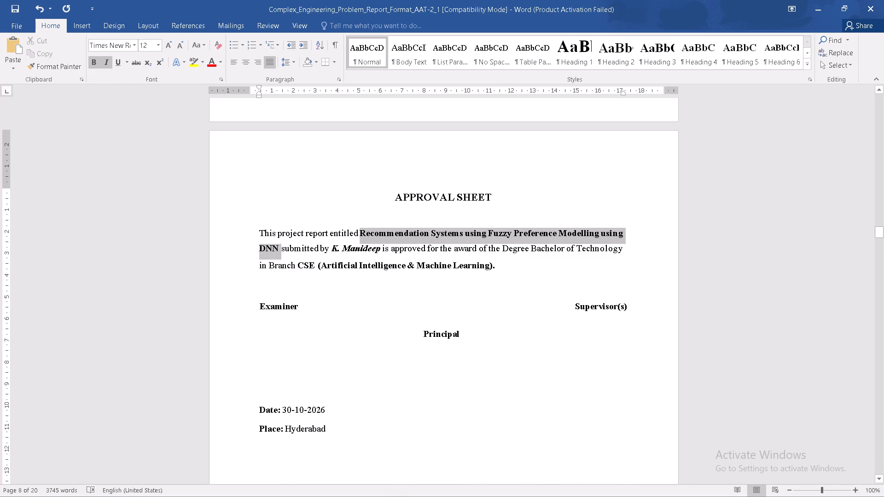
drag(382, 242, 363, 238)
key(ctrl+v)
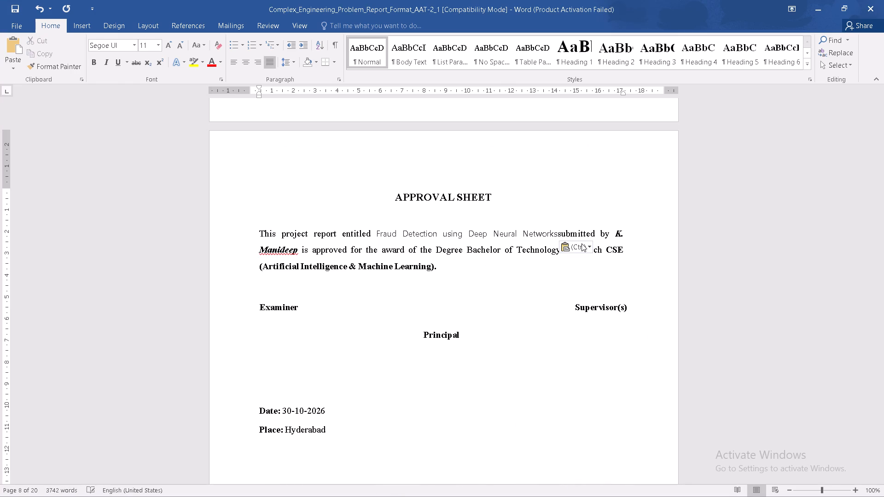
click(582, 243)
click(598, 279)
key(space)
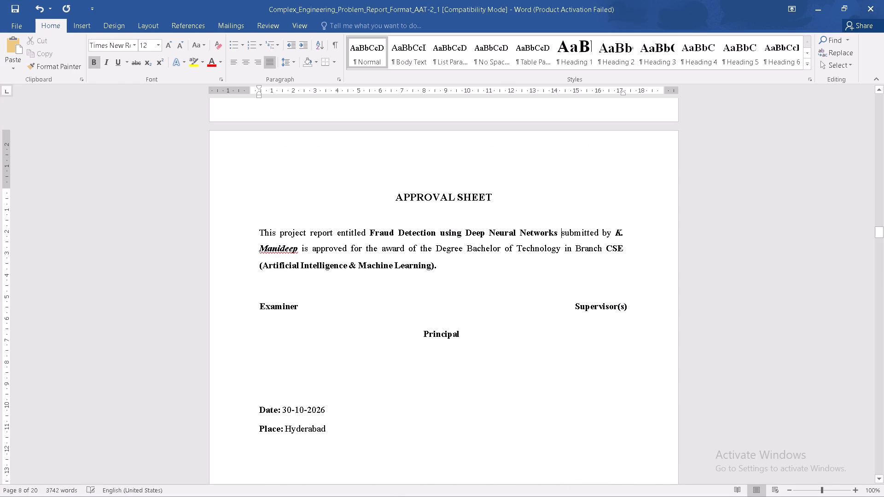
Look through the report from the Certificate and Acknowledgement to the Abstract and chapters, checking for content that still needs adapting.
drag(880, 236, 880, 218)
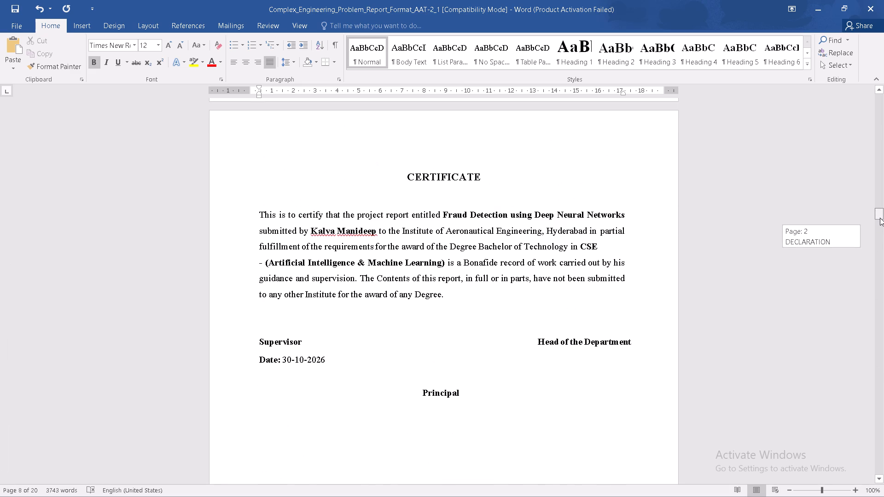
drag(880, 218, 880, 217)
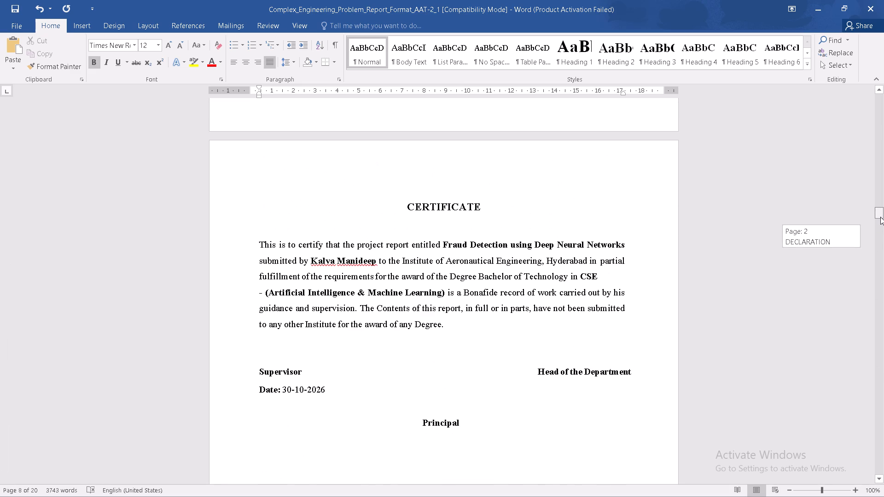
drag(880, 217, 880, 226)
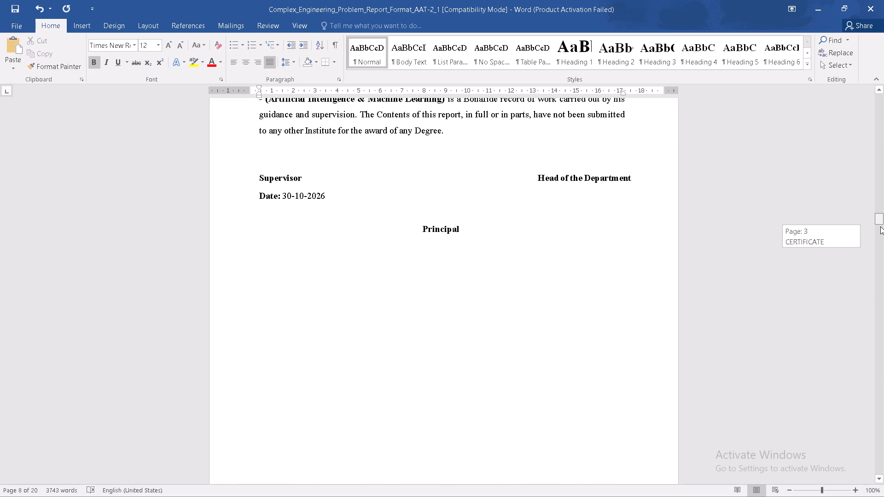
drag(880, 226, 880, 250)
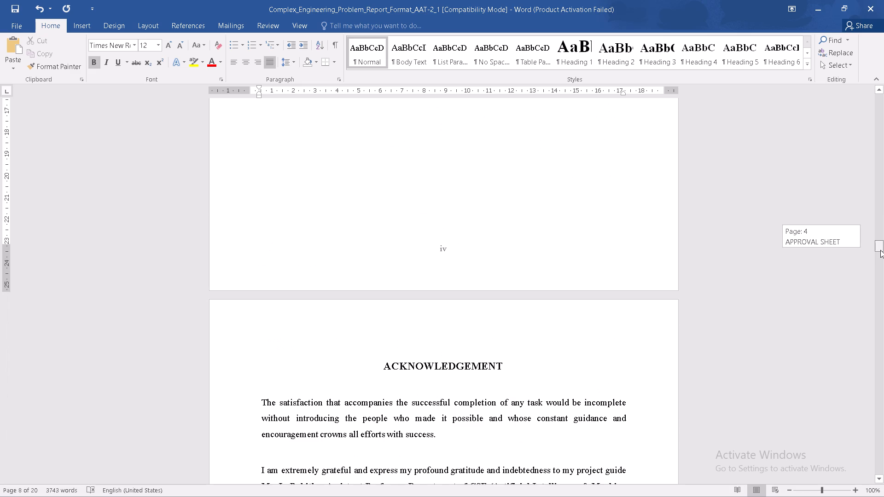
drag(880, 250, 883, 226)
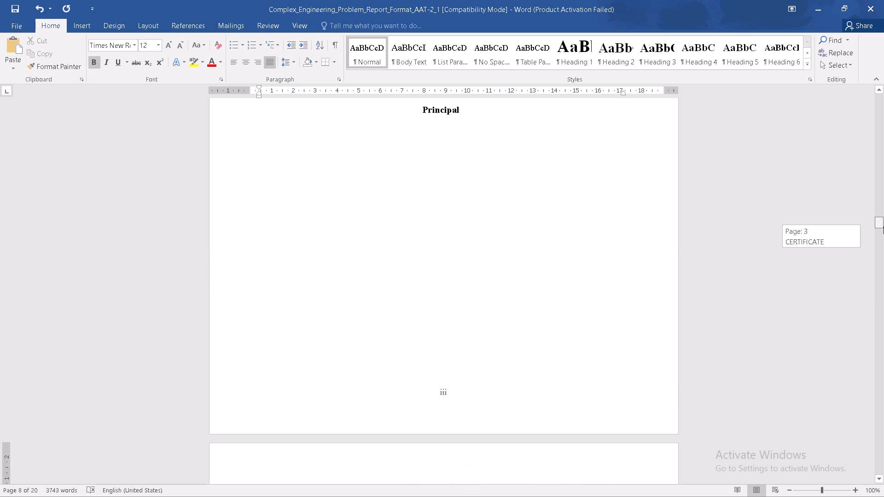
drag(883, 226, 883, 235)
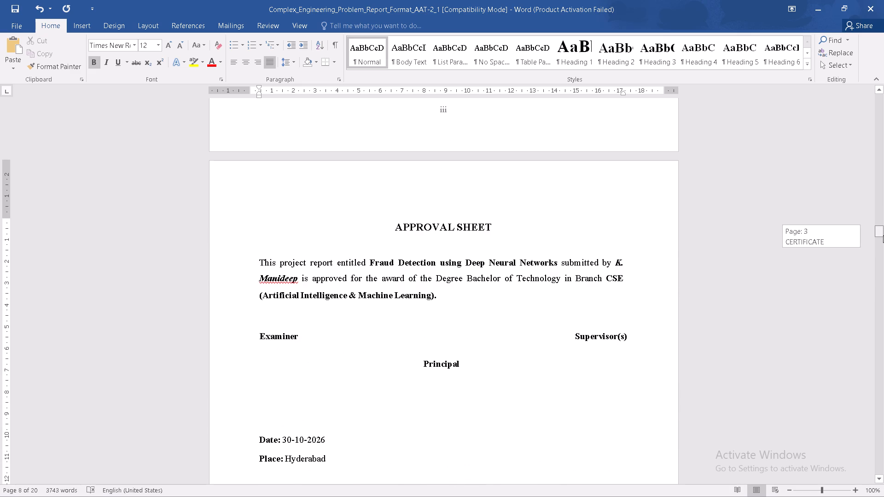
drag(883, 235, 883, 250)
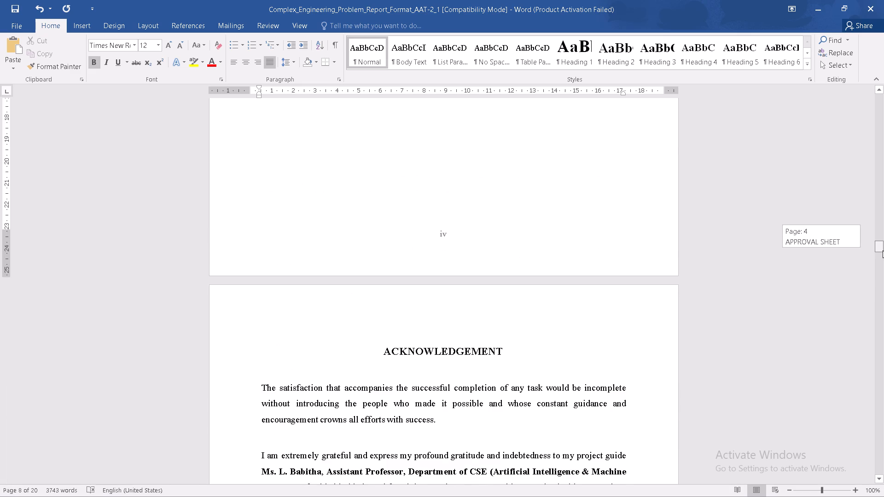
drag(883, 250, 883, 258)
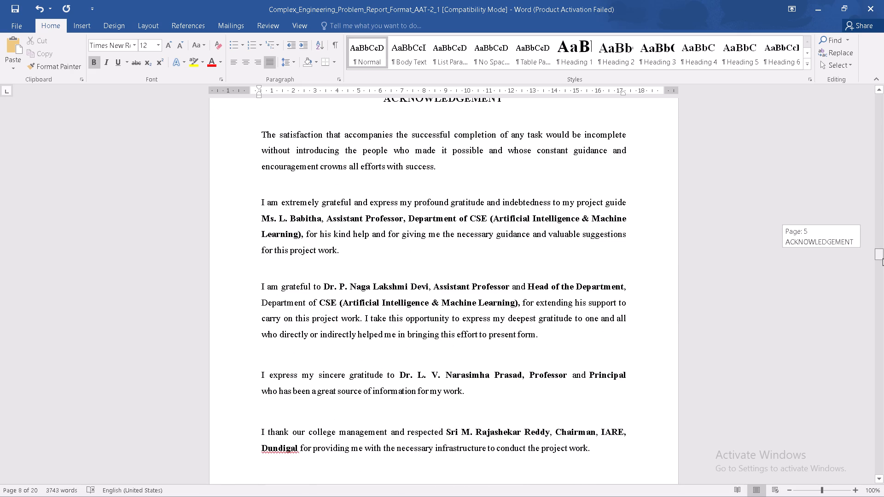
drag(883, 258, 883, 262)
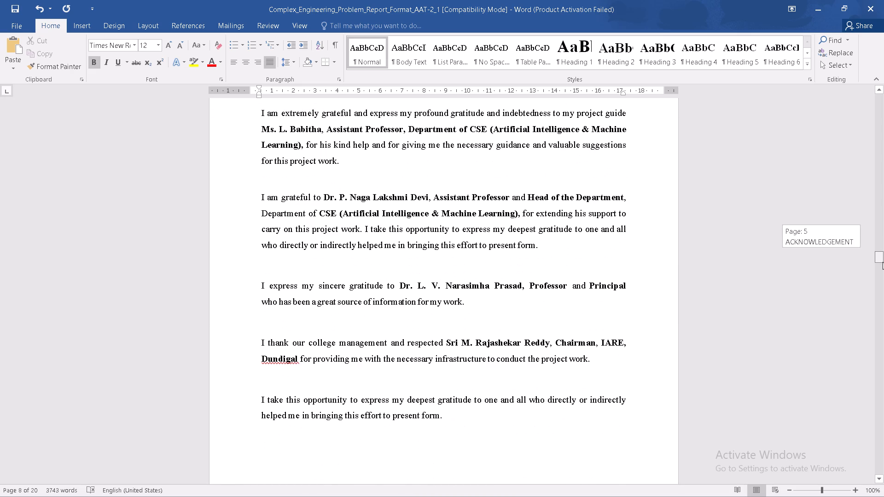
drag(883, 262, 883, 272)
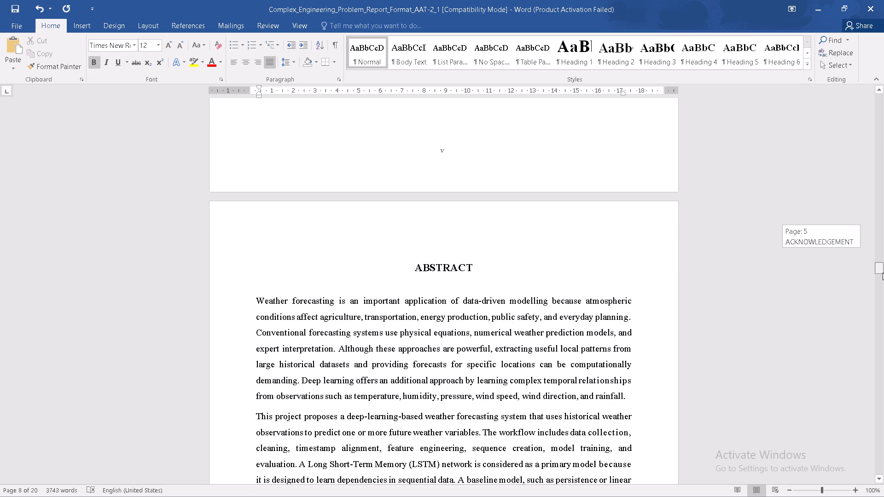
drag(883, 272, 881, 289)
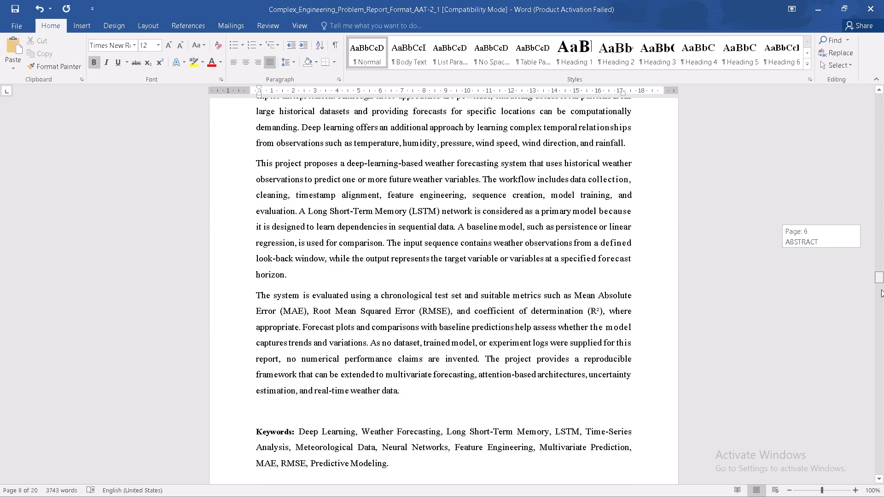
drag(881, 289, 879, 370)
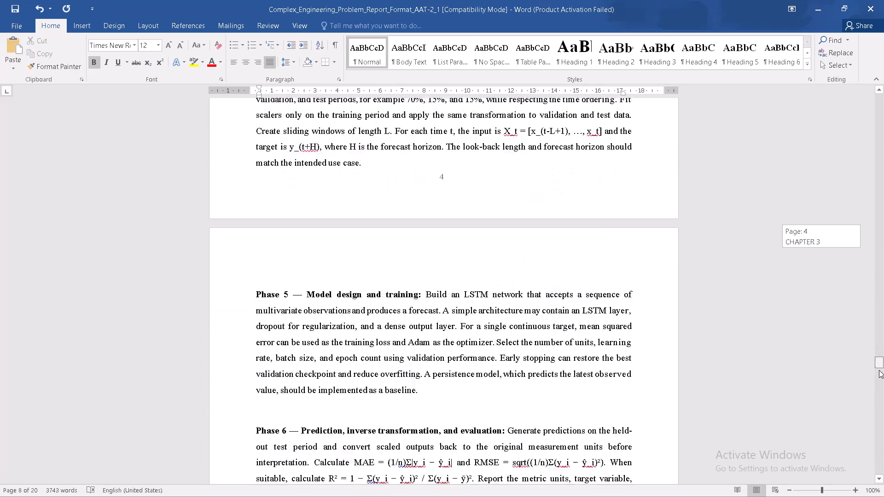
drag(879, 370, 875, 449)
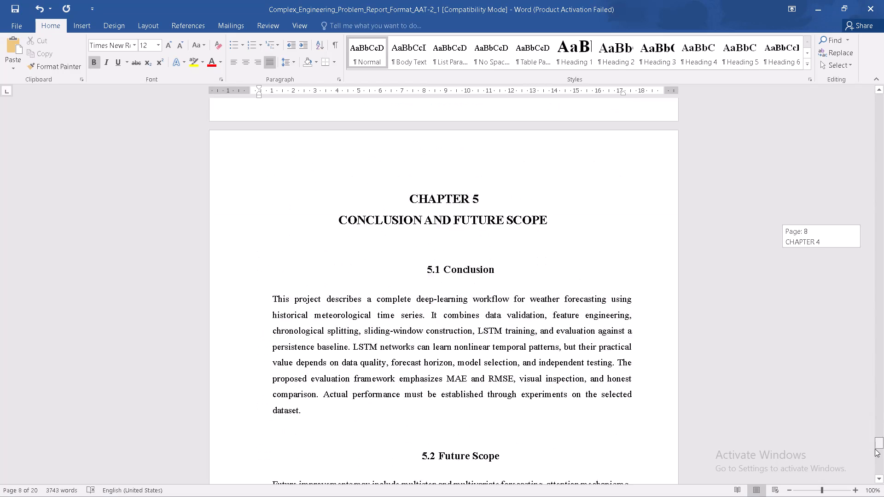
drag(875, 449, 879, 419)
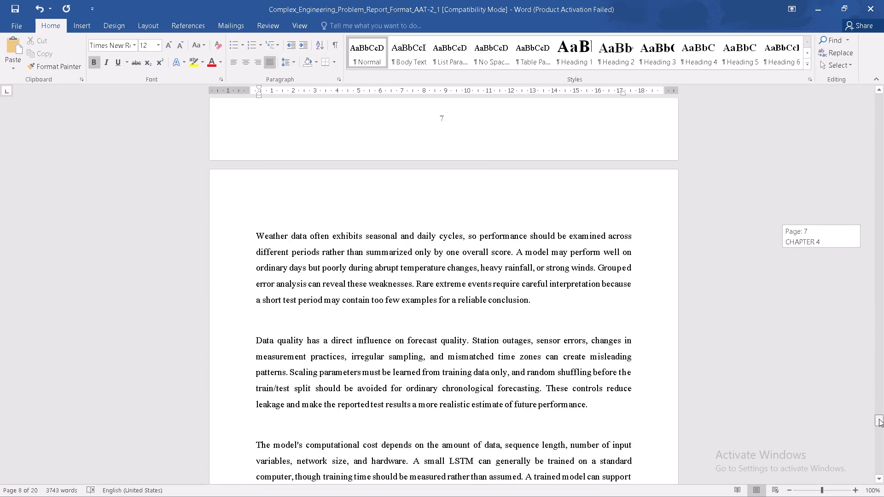
Review the front pages from the Self-Assessment Form through the title pages to the Declaration, checking the student details, dates and topic.
drag(879, 419, 883, 318)
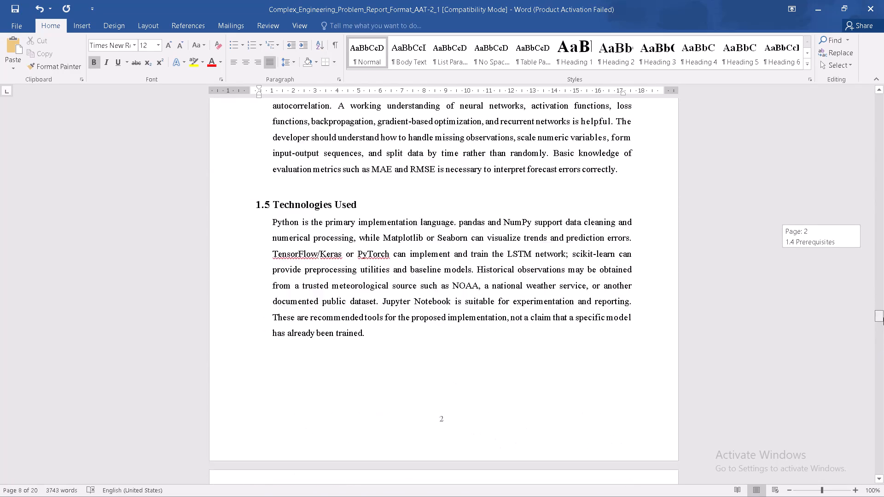
drag(883, 318, 883, 227)
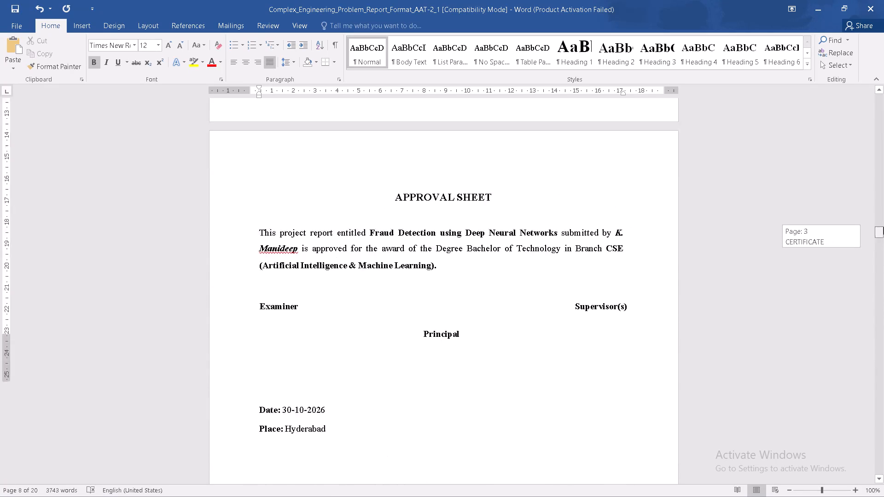
drag(883, 227, 883, 98)
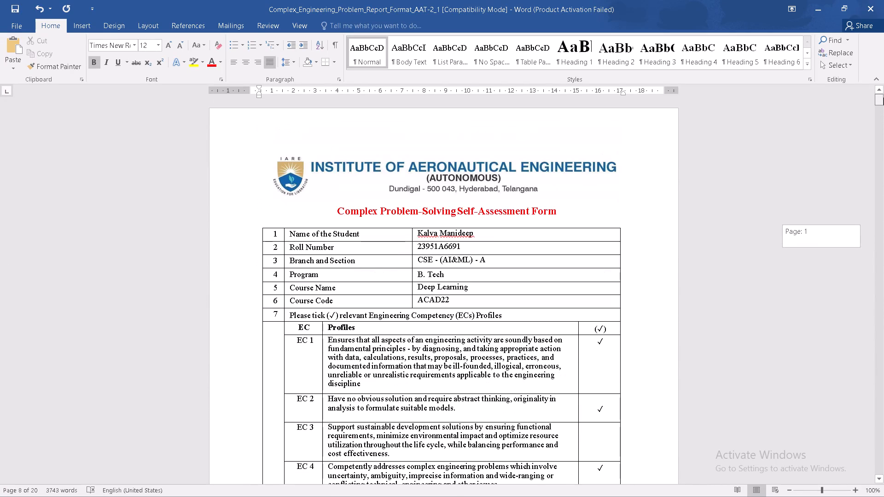
drag(883, 98, 883, 107)
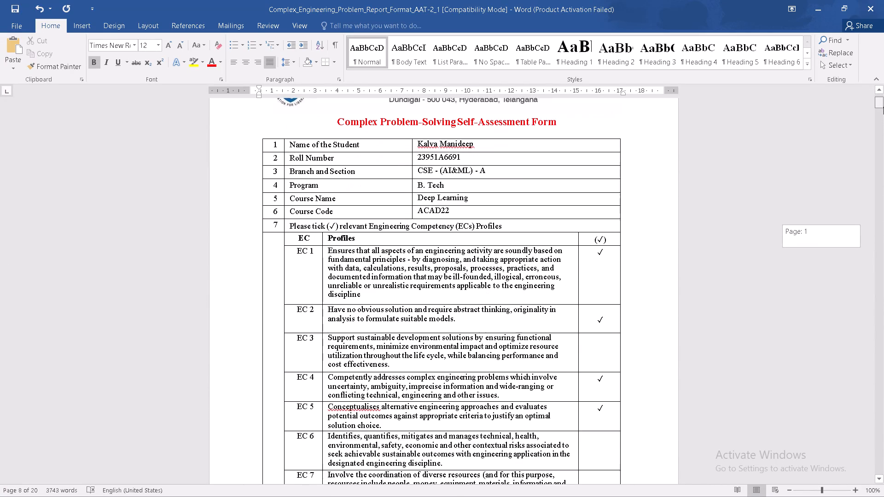
drag(883, 107, 883, 108)
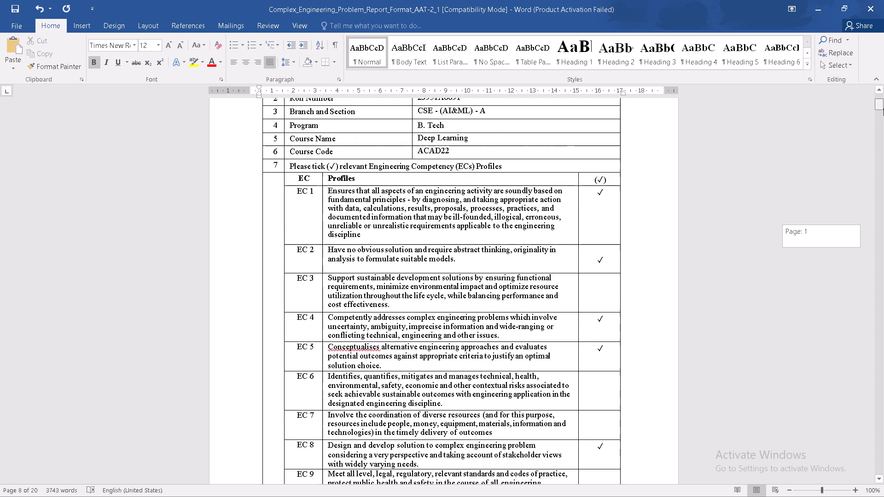
drag(883, 108, 883, 128)
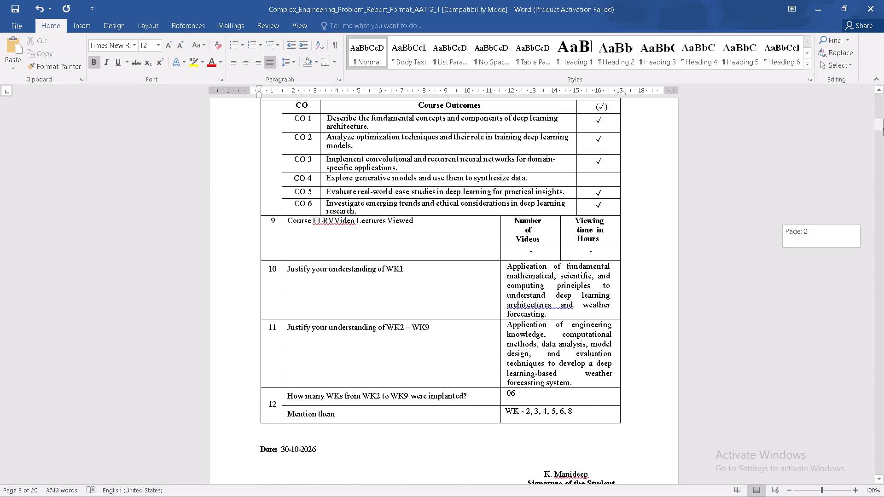
drag(883, 128, 883, 156)
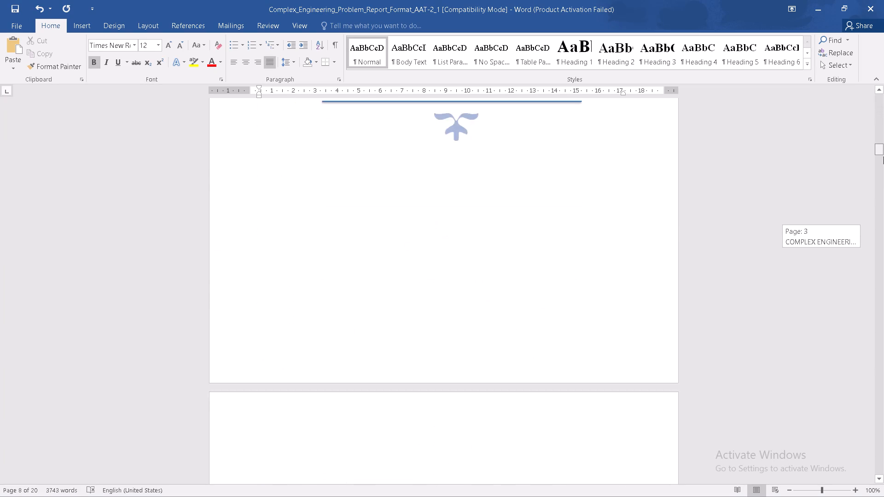
drag(883, 156, 879, 167)
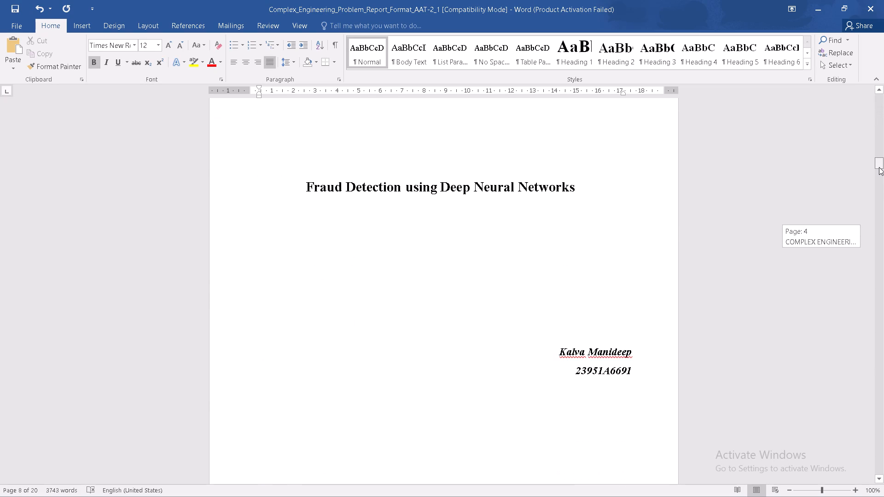
drag(879, 167, 880, 140)
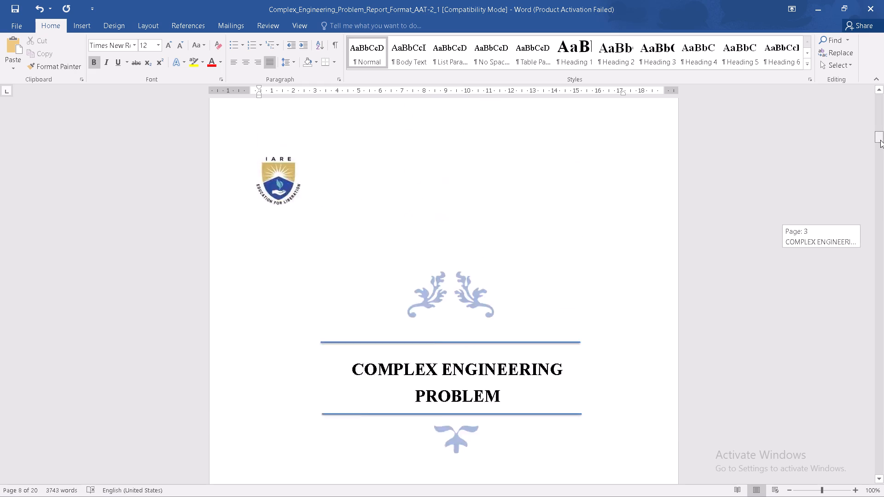
drag(880, 140, 880, 174)
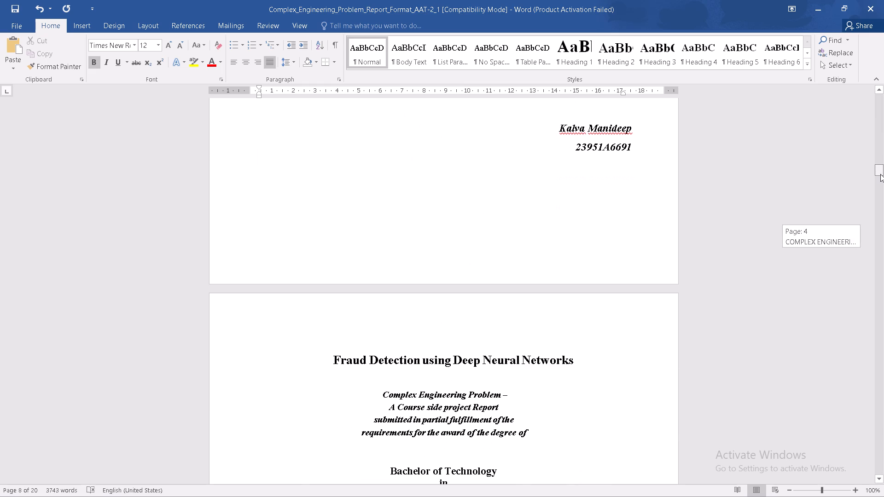
drag(880, 174, 879, 180)
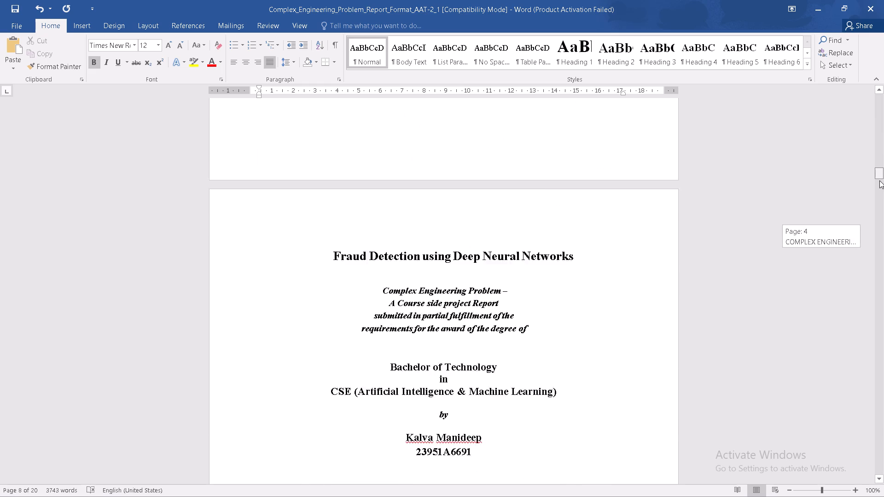
drag(879, 180, 879, 185)
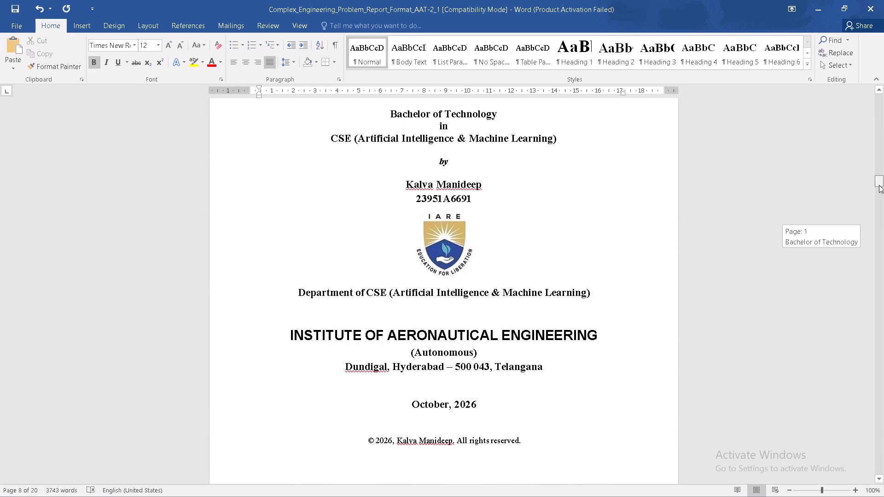
drag(879, 185, 878, 194)
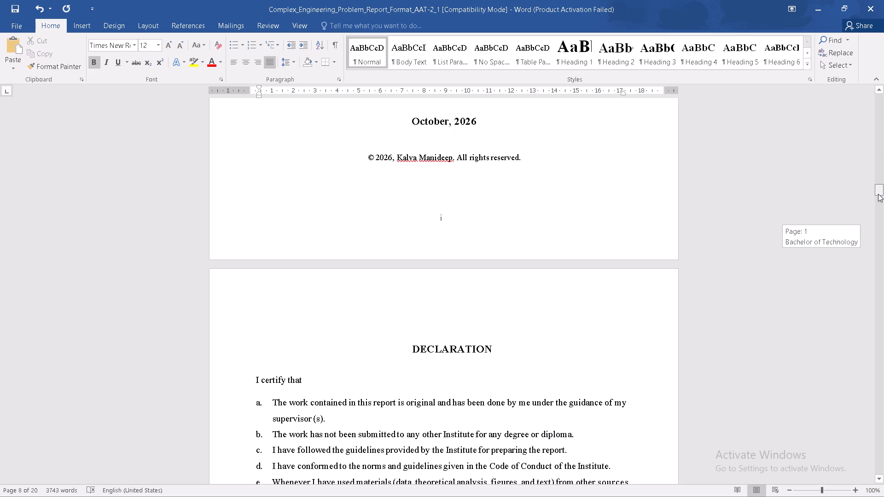
drag(878, 194, 878, 199)
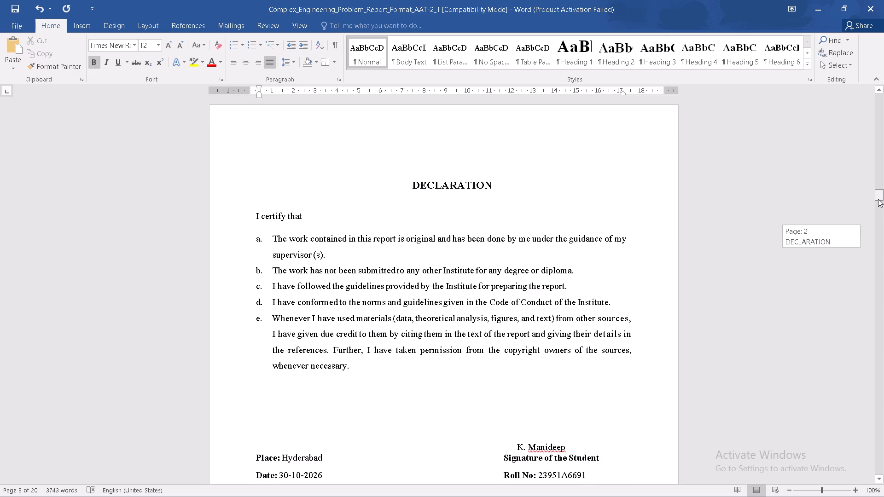
drag(878, 199, 878, 200)
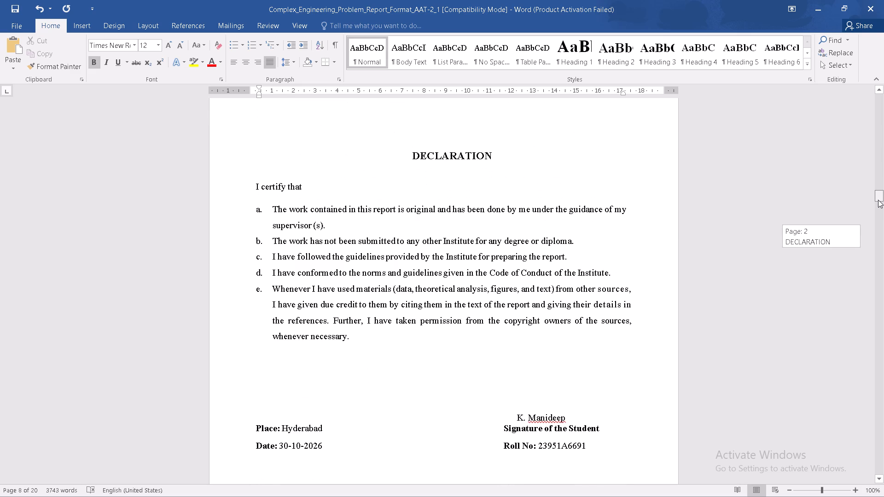
drag(878, 200, 877, 200)
drag(877, 200, 877, 204)
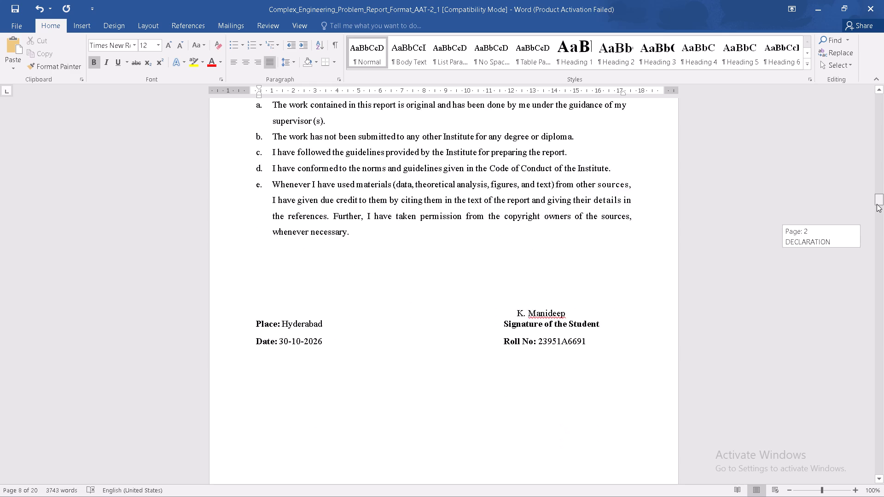
Insert a blank line between the Date line and "Principal" on the Certificate page.
drag(877, 204, 876, 219)
click(547, 338)
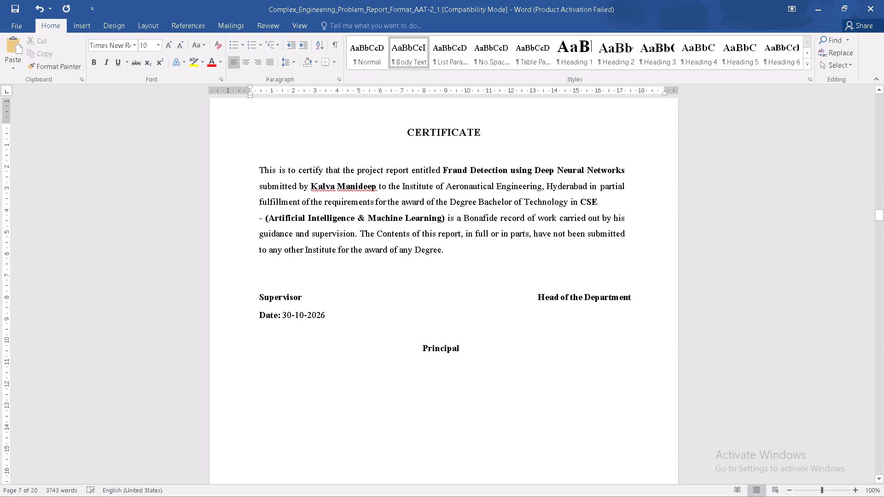
key(Return)
Look through the rest of the report from the Certificate and Approval Sheet to the References on the last page.
drag(878, 216, 876, 222)
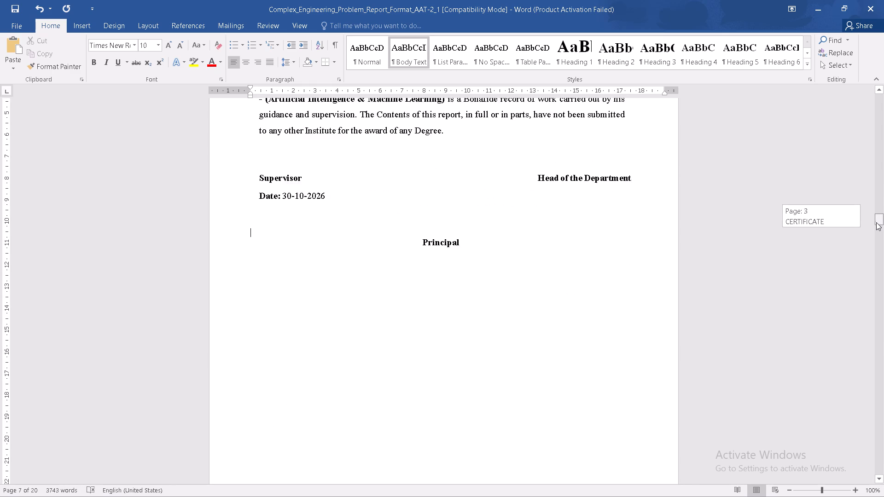
drag(876, 222, 875, 235)
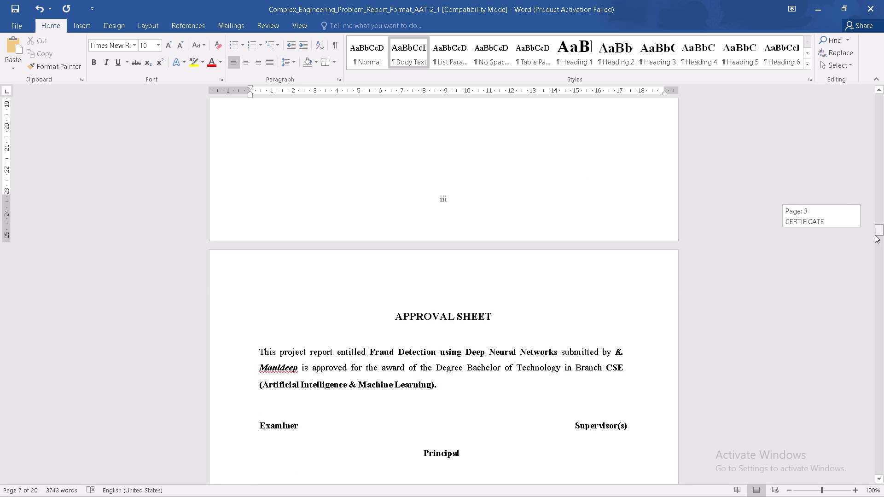
drag(875, 235, 875, 237)
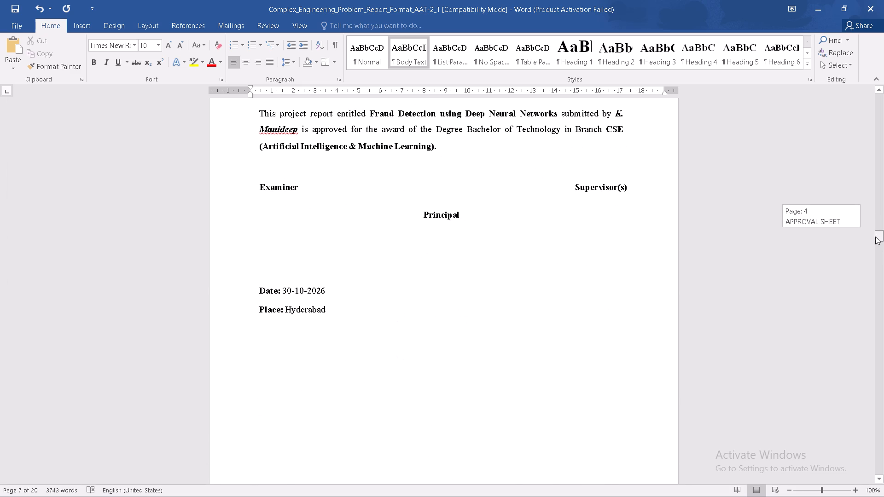
drag(875, 237, 876, 254)
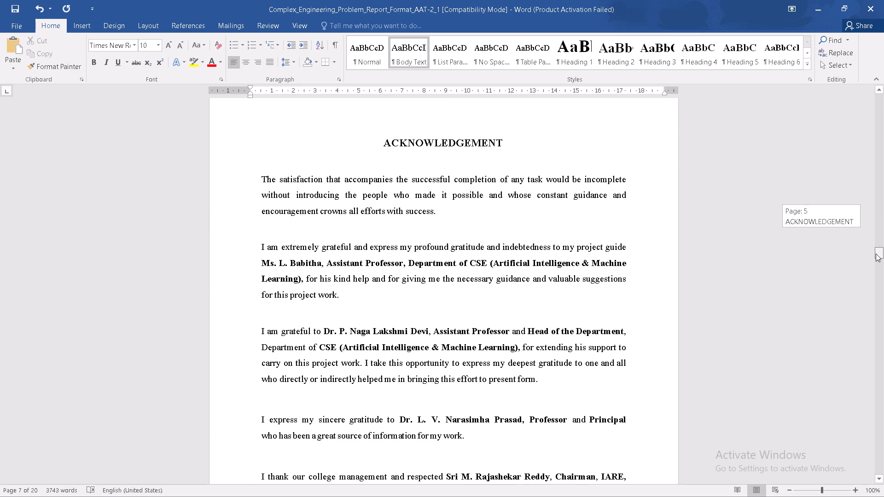
drag(876, 254, 872, 322)
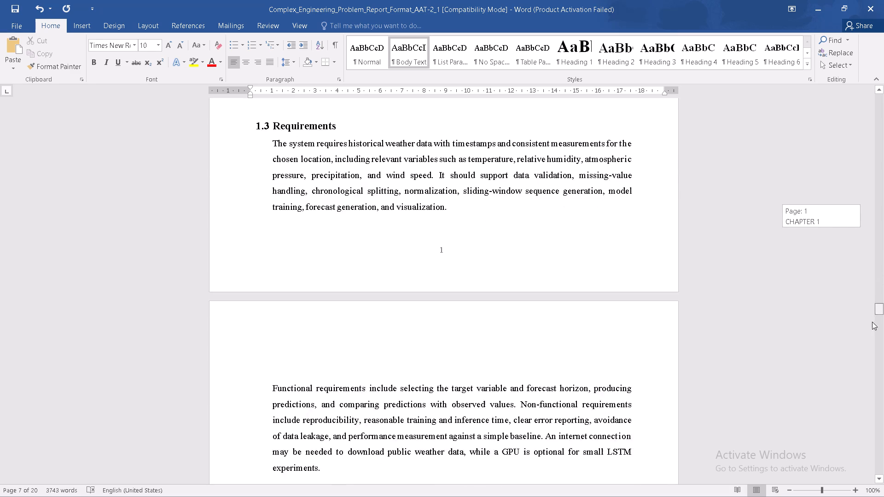
drag(872, 322, 883, 472)
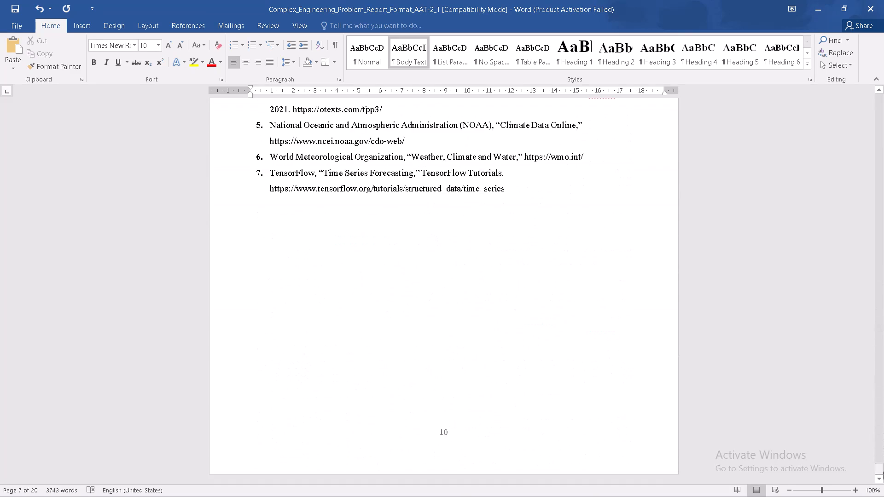
Save a copy of the report in the Downloads folder as a Word document named "Mani DL report".
click(25, 26)
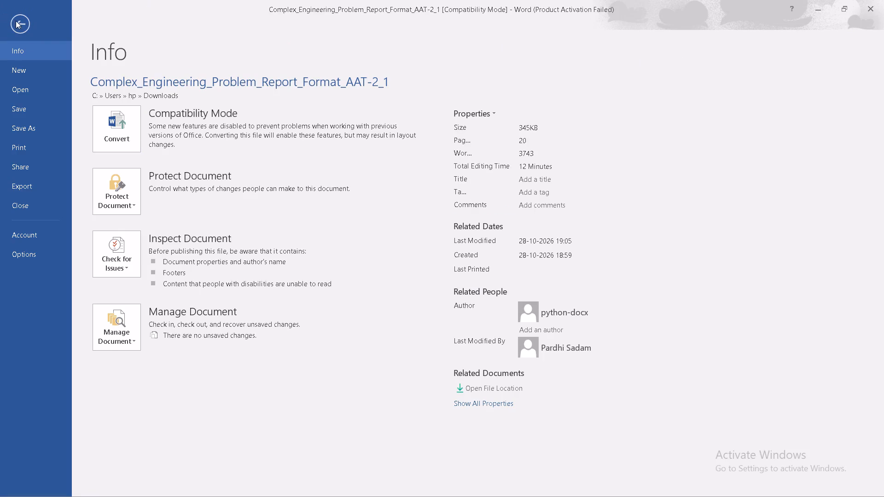
click(29, 131)
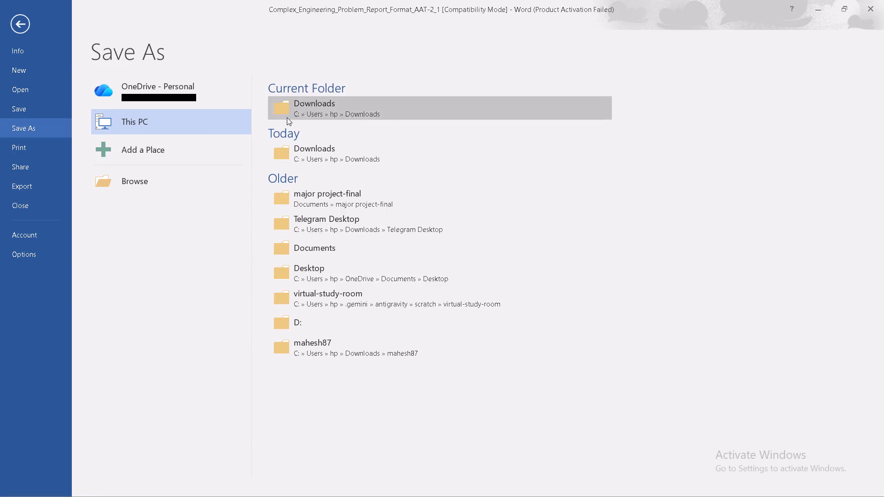
click(287, 117)
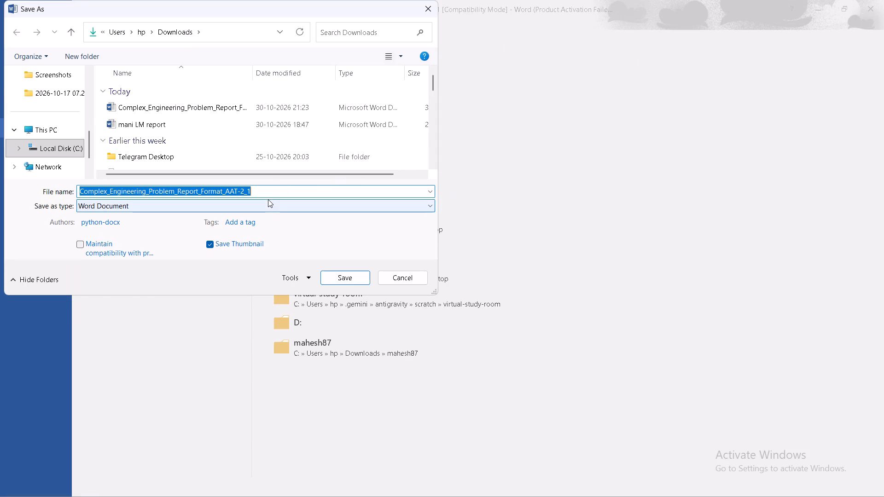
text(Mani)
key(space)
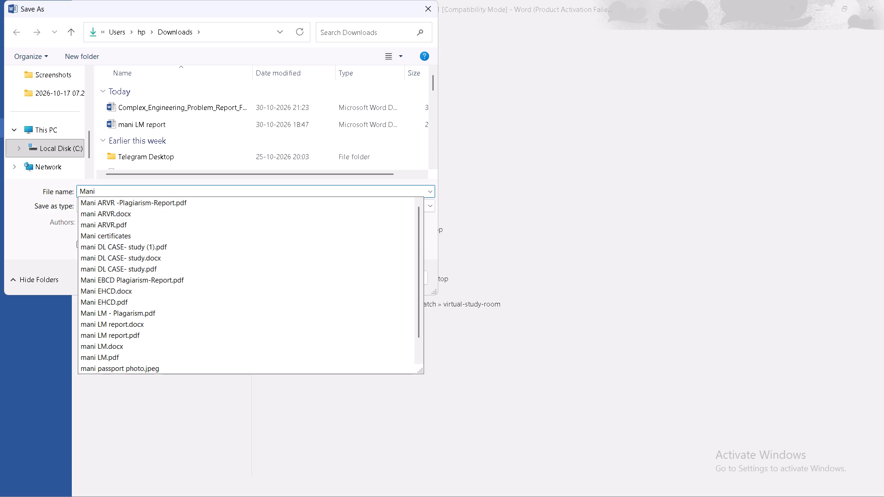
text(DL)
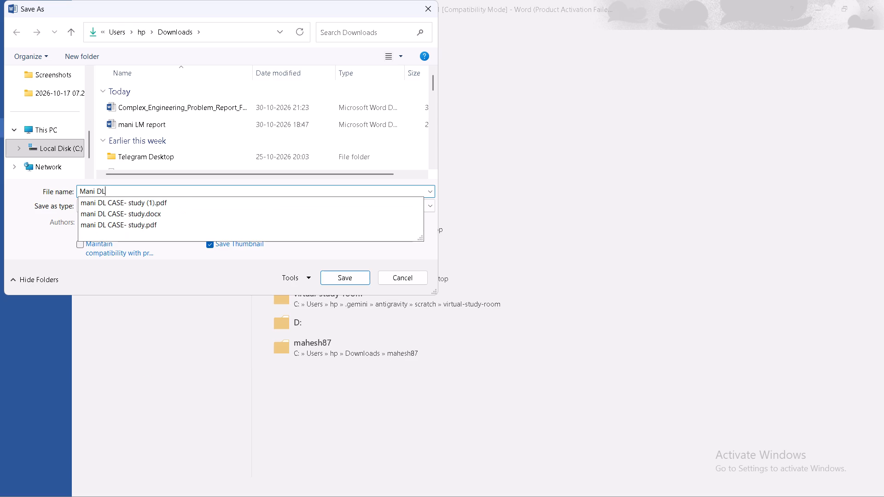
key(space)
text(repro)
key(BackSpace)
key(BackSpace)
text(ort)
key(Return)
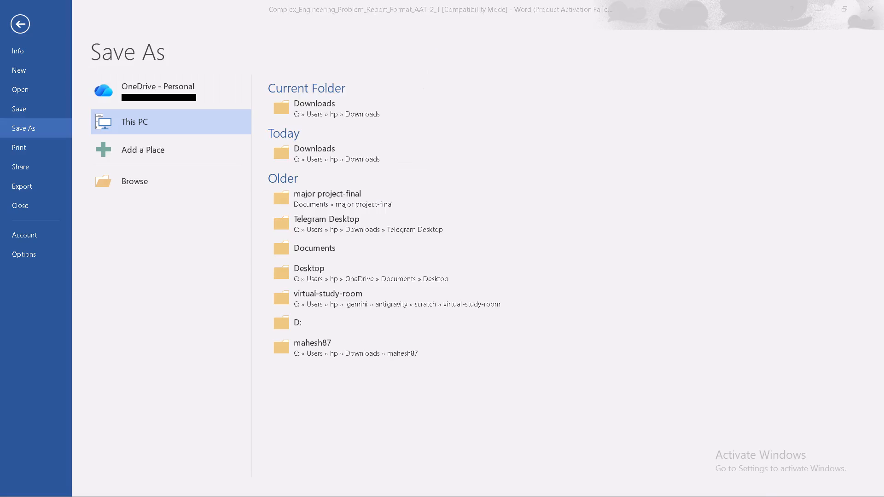
Check the References page briefly and close the saved report.
scroll(512, 362, up, 4)
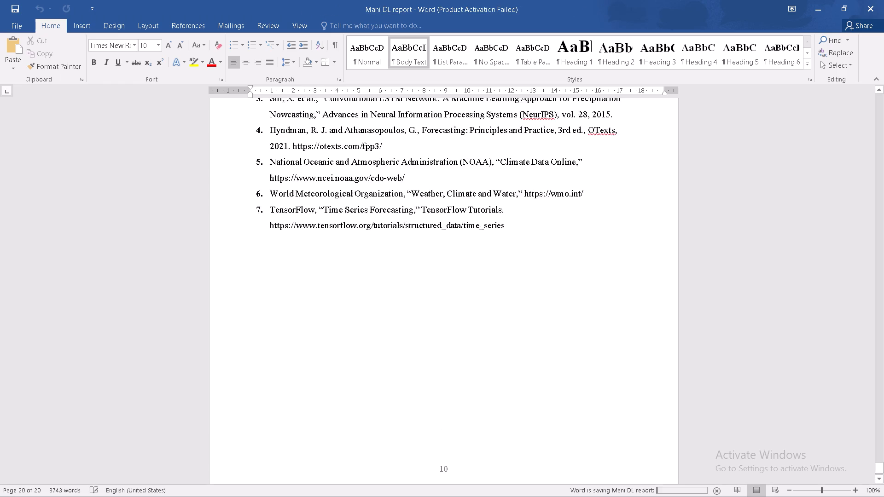
scroll(516, 362, up, 20)
scroll(516, 362, up, 7)
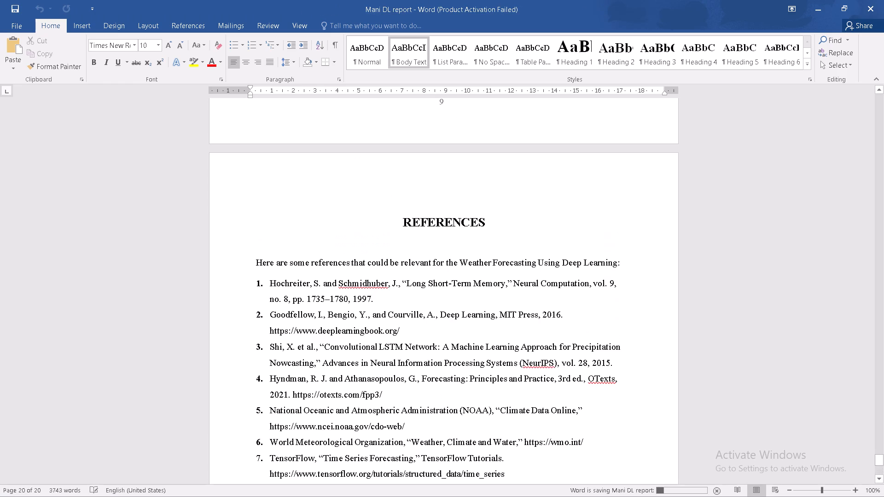
drag(880, 457, 879, 441)
click(883, 0)
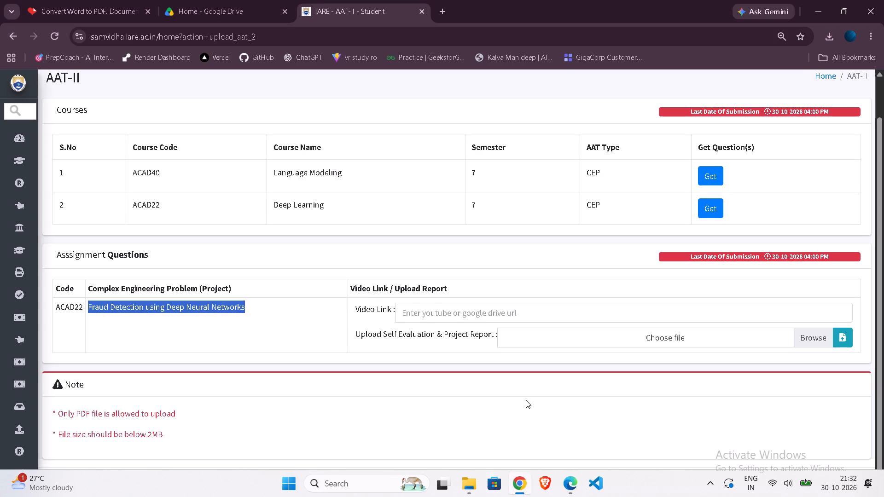
In Chrome, check the open Google Drive and AAT-II submission pages and bring up iLovePDF's Word to PDF converter.
click(489, 2)
click(232, 9)
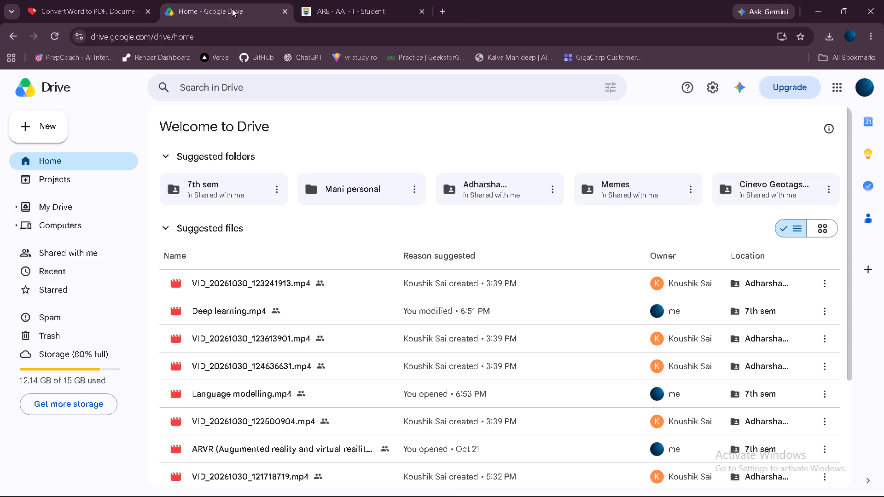
click(80, 15)
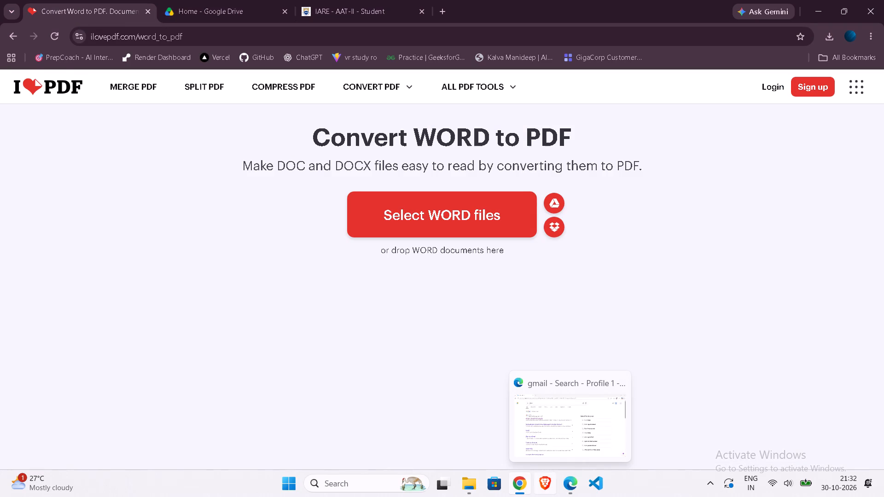
click(326, 0)
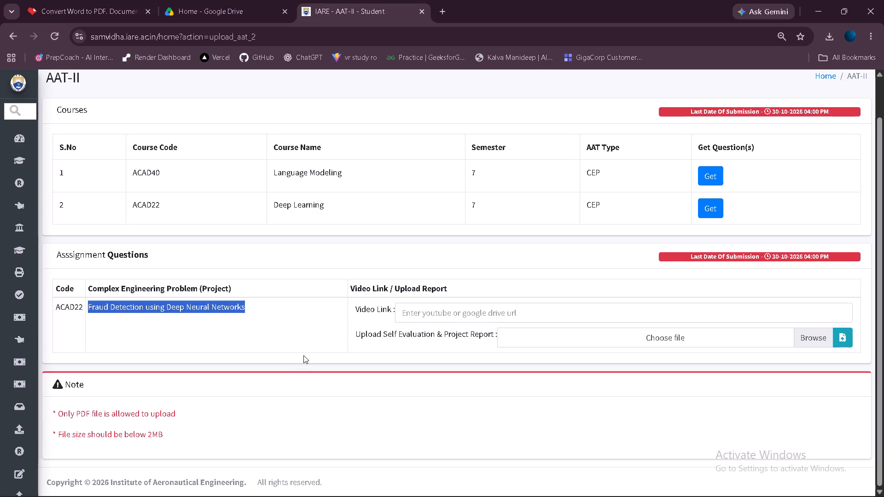
click(297, 340)
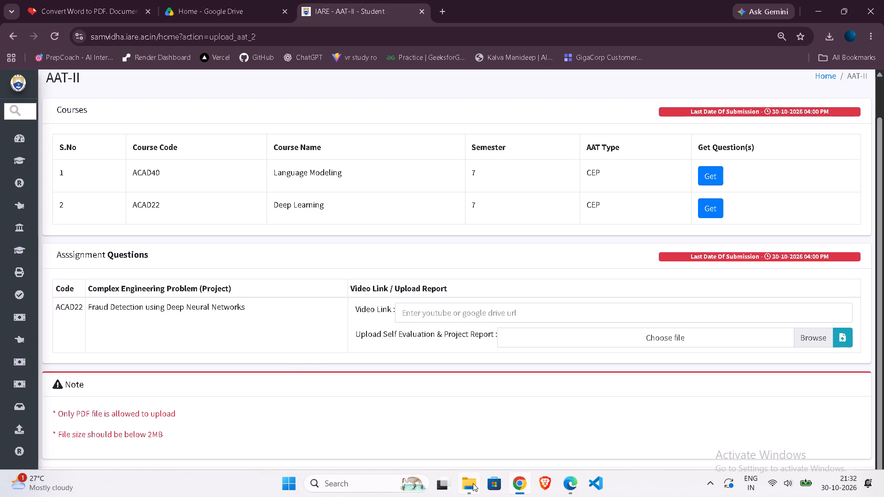
click(201, 0)
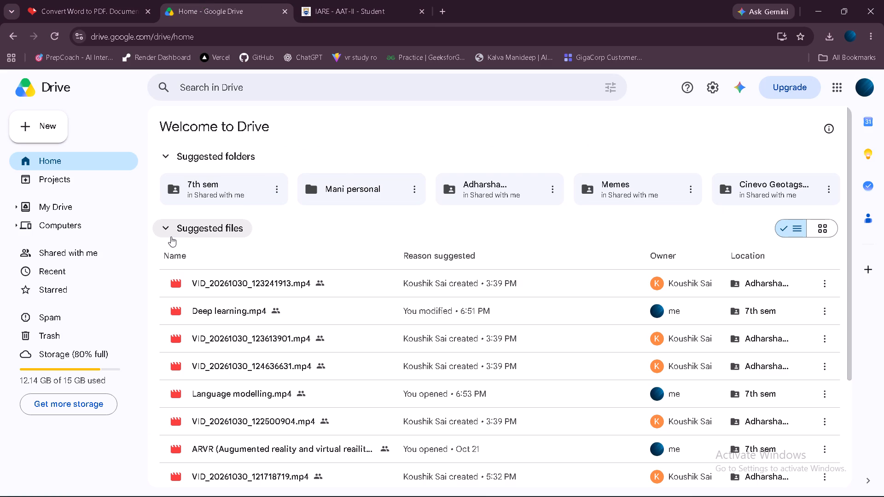
click(106, 0)
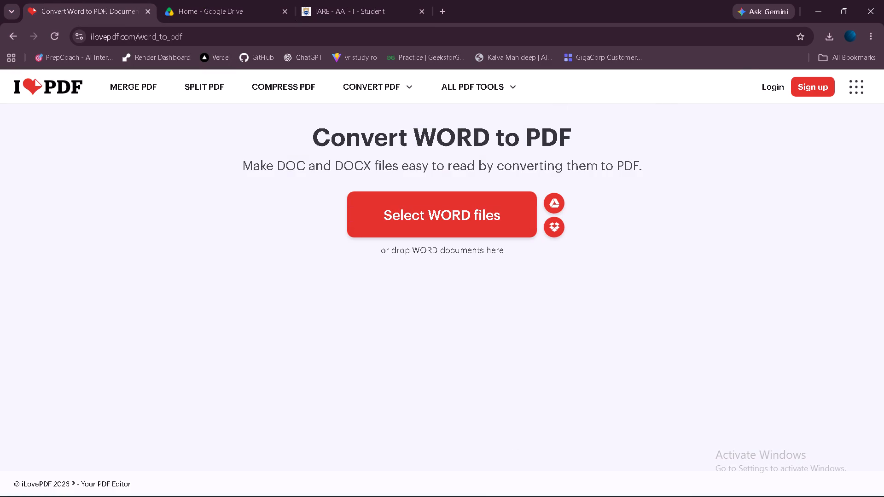
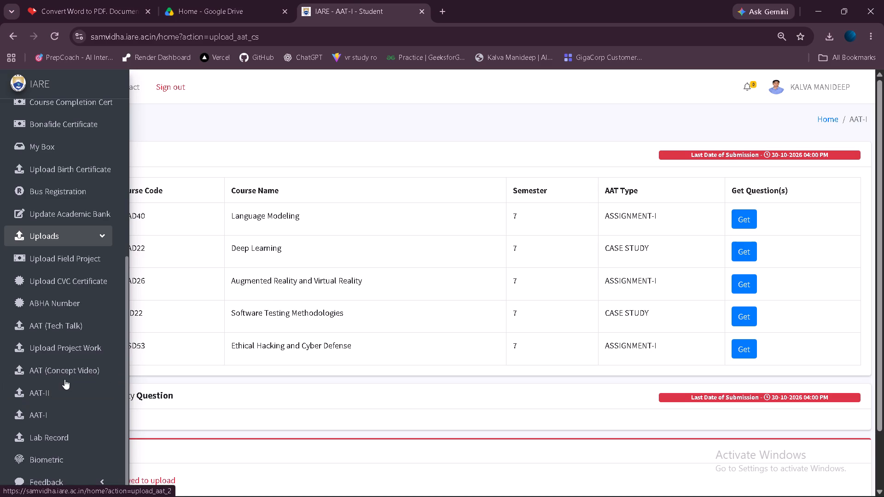
Open the AAT-II uploads page in the IARE portal and get the assigned question for Deep Learning.
click(63, 390)
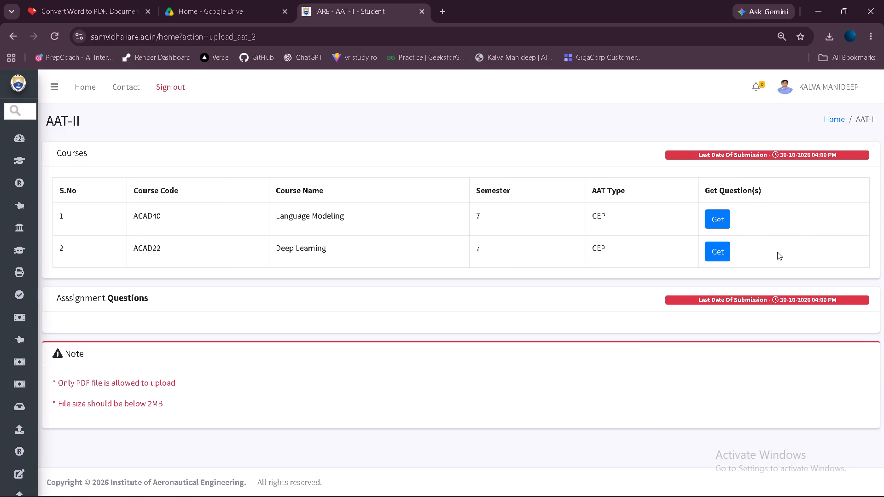
click(733, 256)
click(730, 256)
click(714, 256)
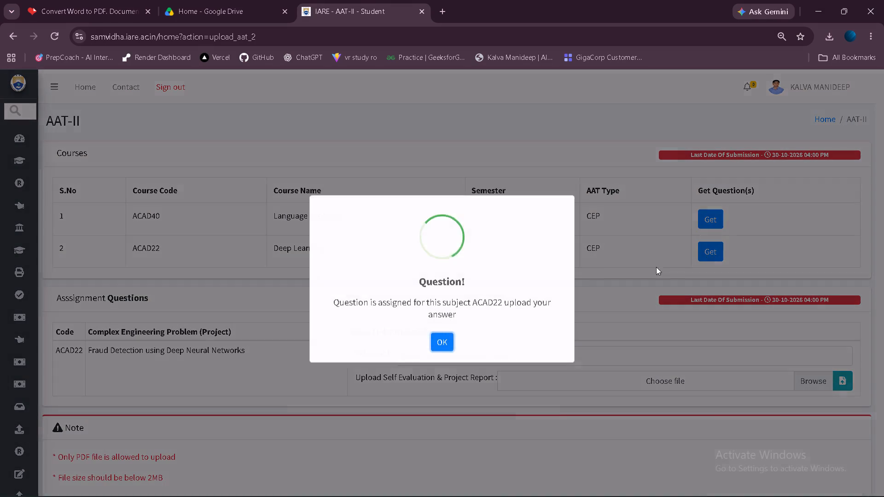
click(454, 347)
click(449, 348)
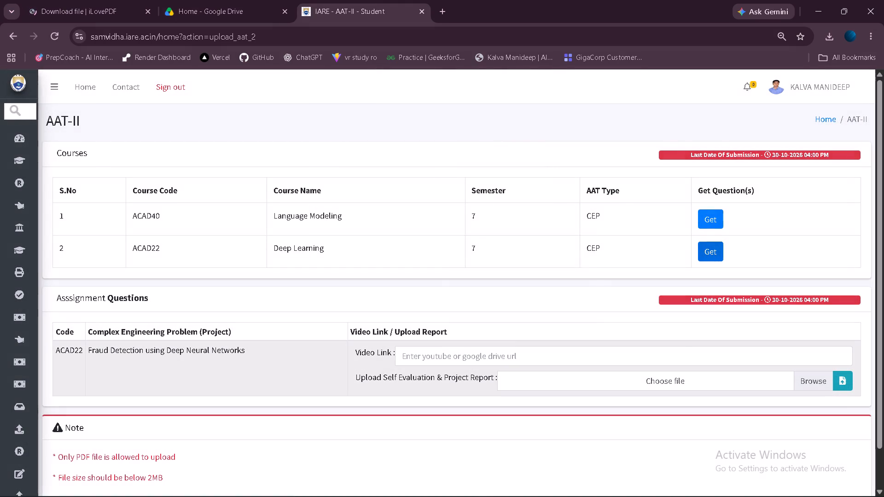
Fill in the submission's video link with the share link of "Deep learning.mp4" from the "7th sem" folder in Google Drive.
click(503, 359)
click(241, 0)
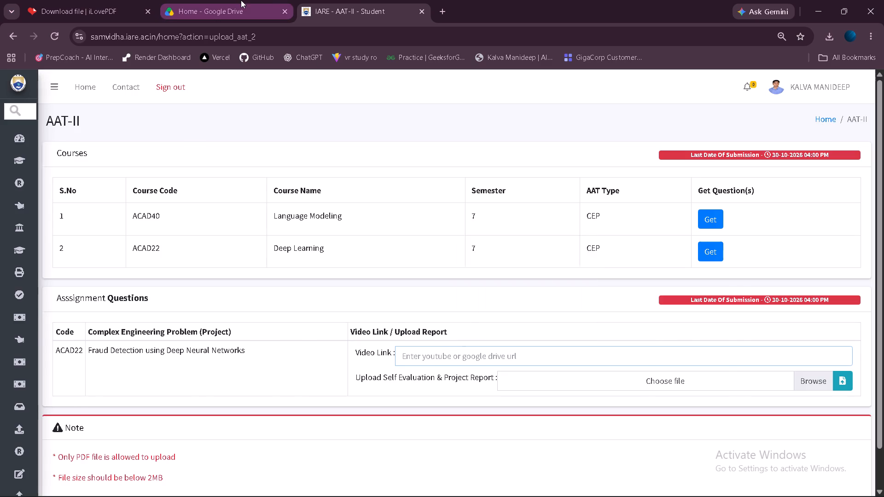
double_click(191, 188)
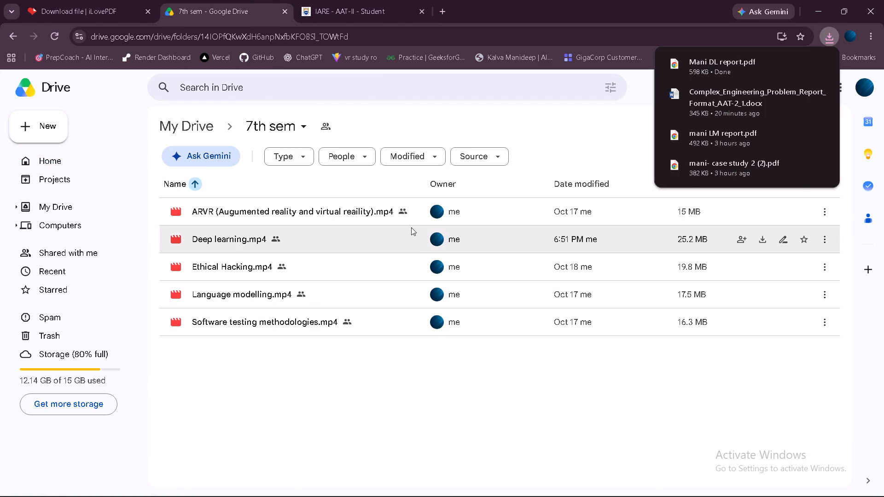
click(604, 119)
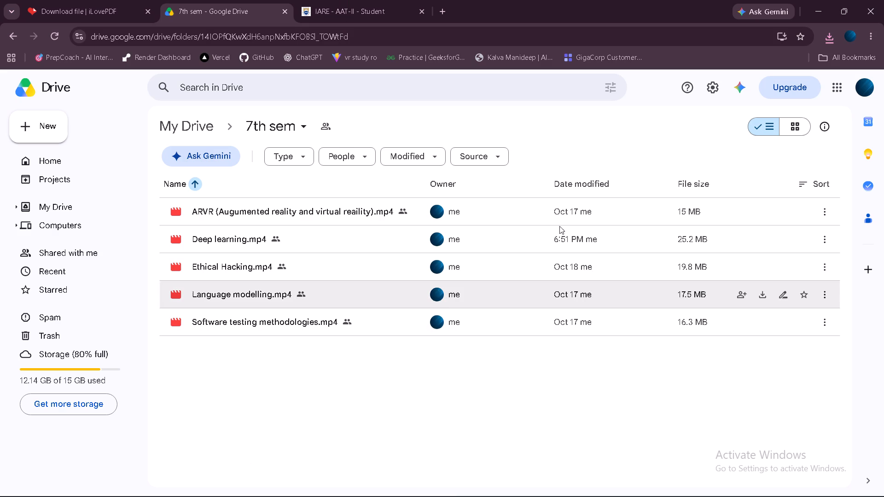
click(747, 248)
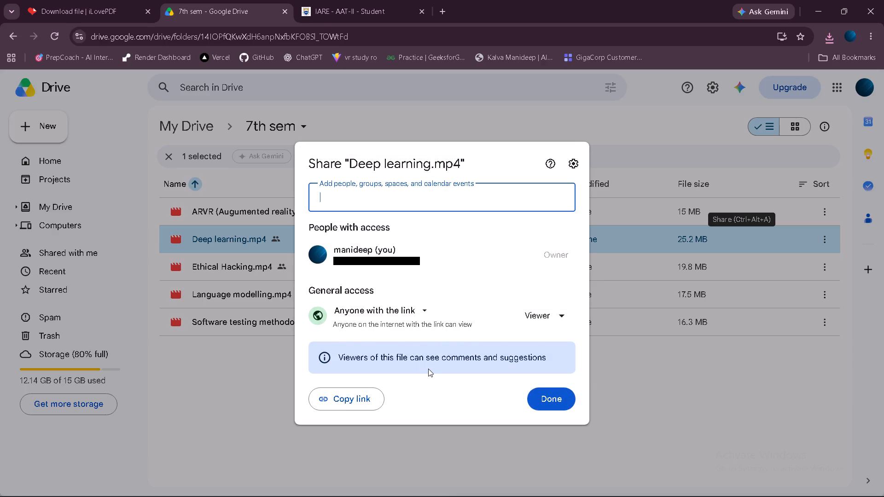
click(355, 403)
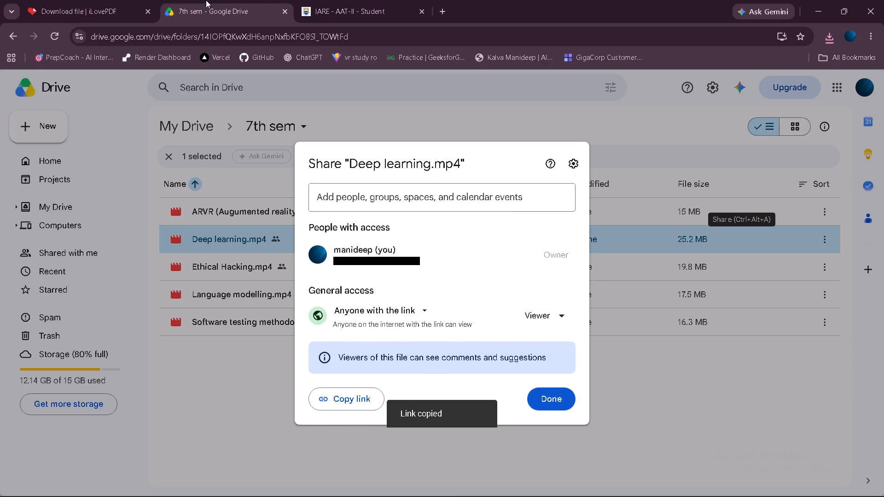
click(305, 0)
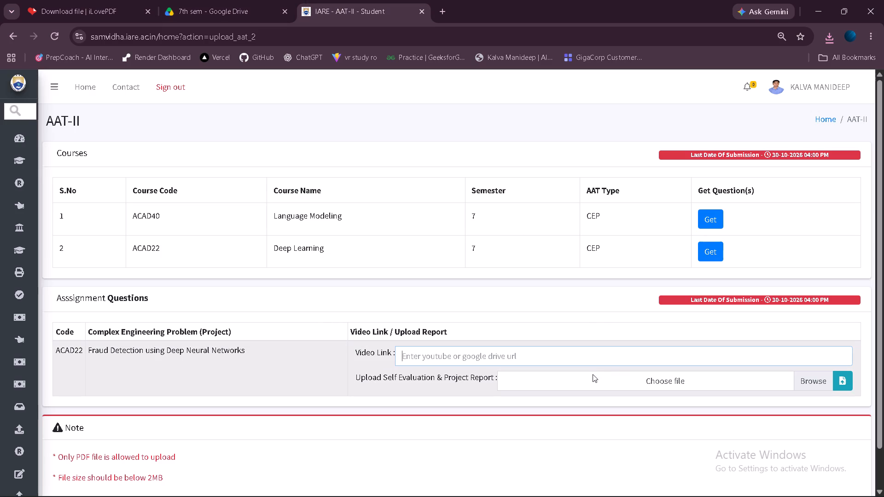
click(593, 358)
key(ctrl+v)
Attach the PDF "Mani DL report" from Downloads as the self evaluation and project report, and upload the ACAD22 submission.
click(583, 380)
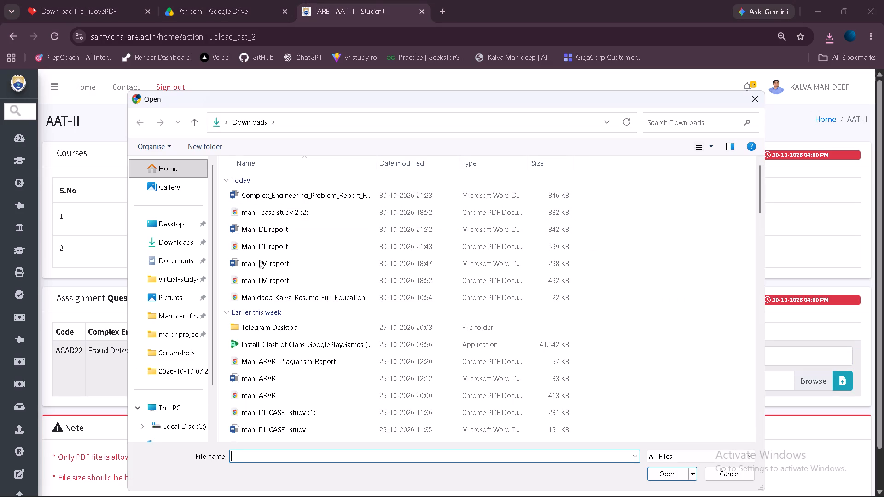
click(268, 253)
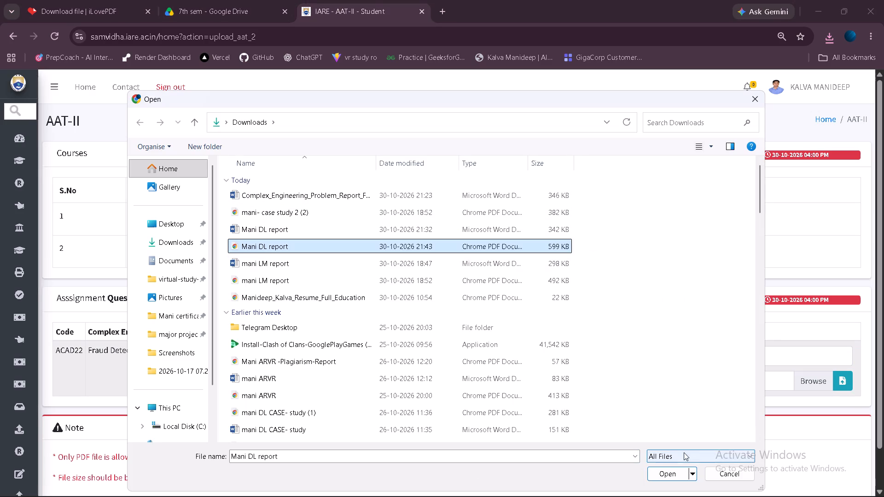
click(663, 469)
click(837, 384)
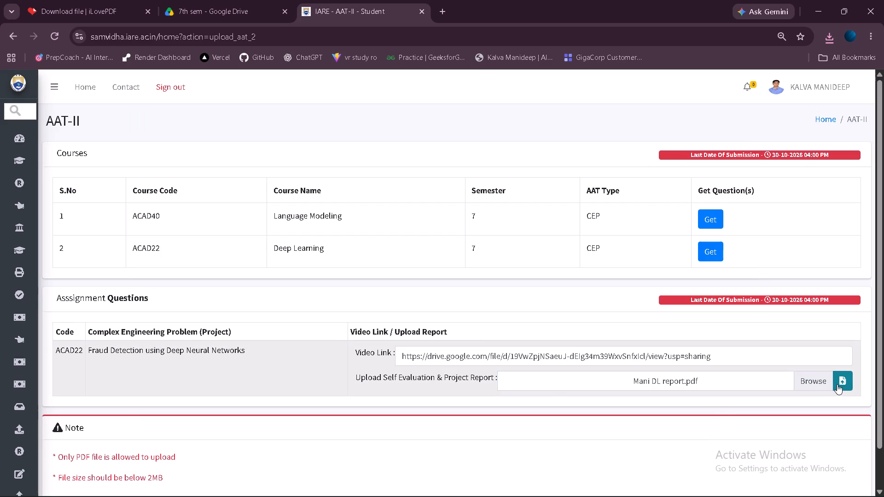
click(439, 335)
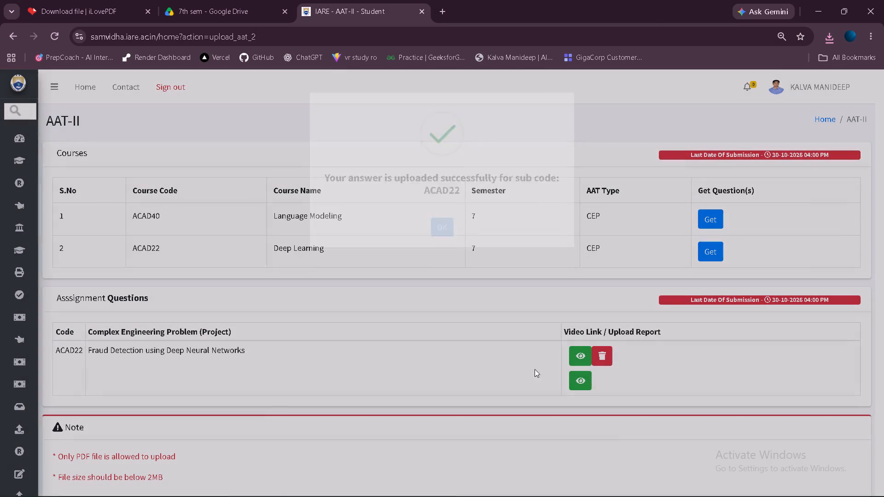
Open the uploaded ACAD22 report and check its pages from the Self-Assessment Form to the Approval Sheet, closing it when done.
click(573, 393)
click(580, 385)
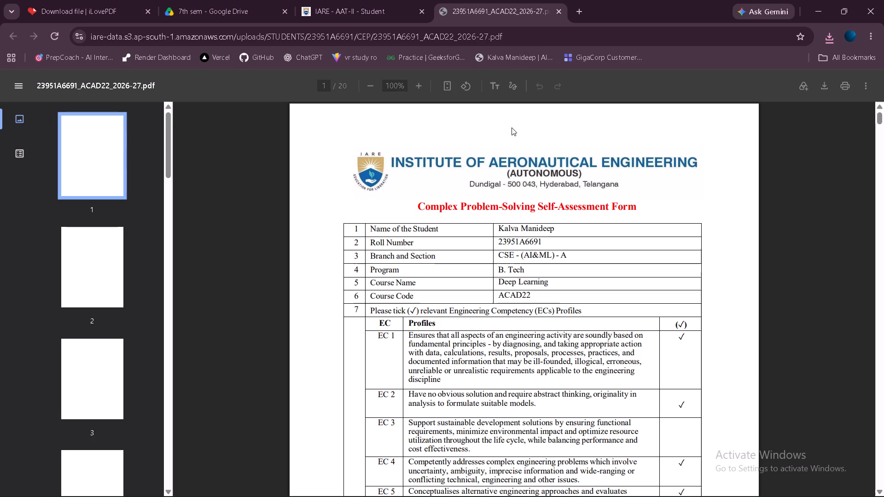
scroll(535, 183, down, 12)
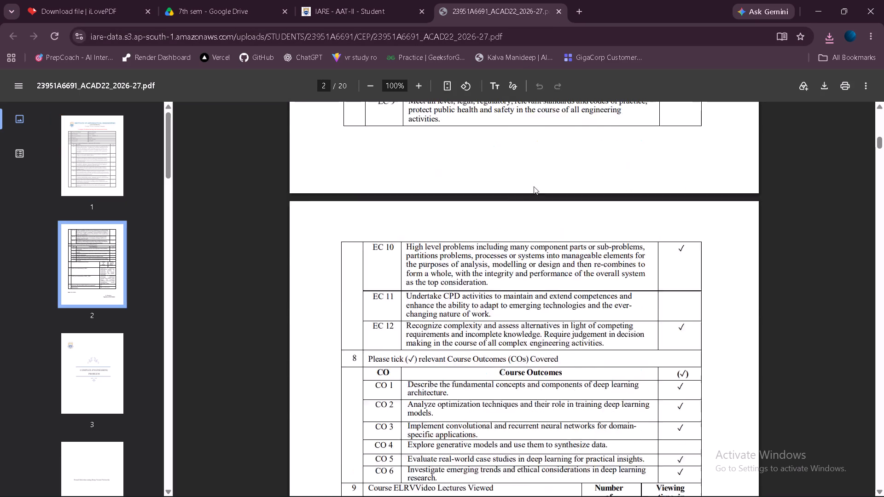
scroll(534, 186, down, 10)
scroll(531, 186, up, 4)
scroll(531, 186, down, 14)
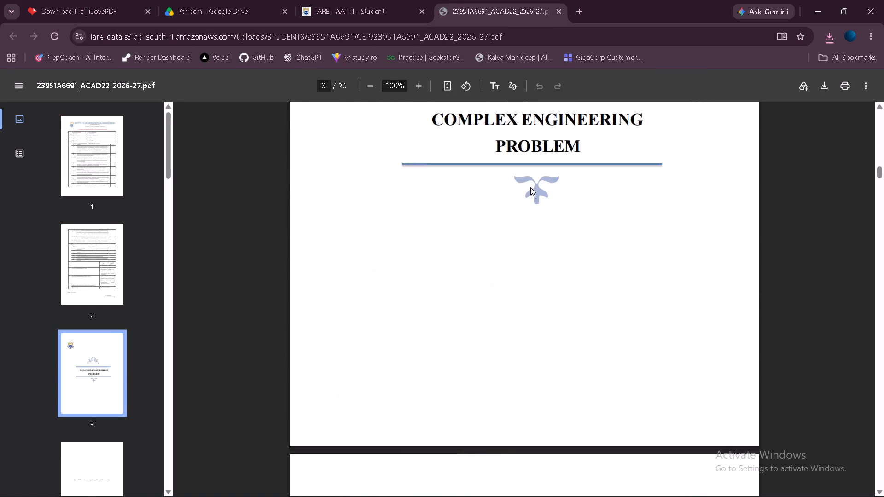
scroll(530, 187, down, 18)
scroll(529, 187, up, 2)
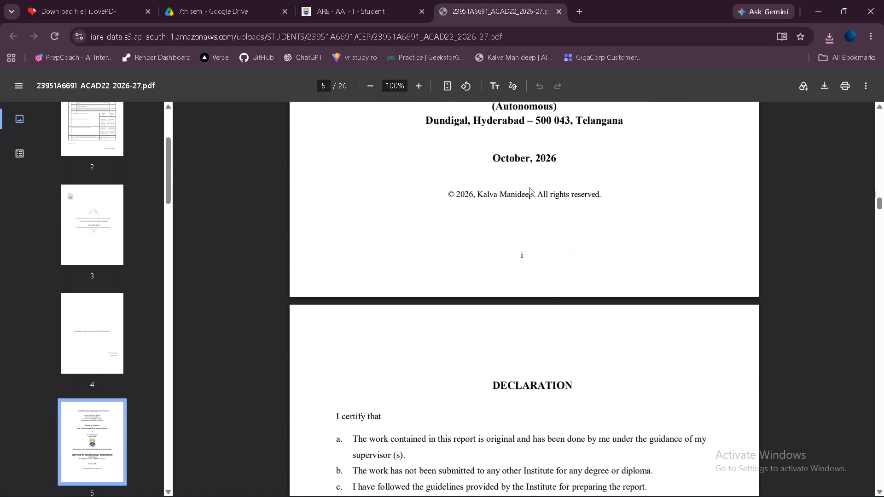
scroll(529, 187, up, 1)
scroll(528, 187, down, 19)
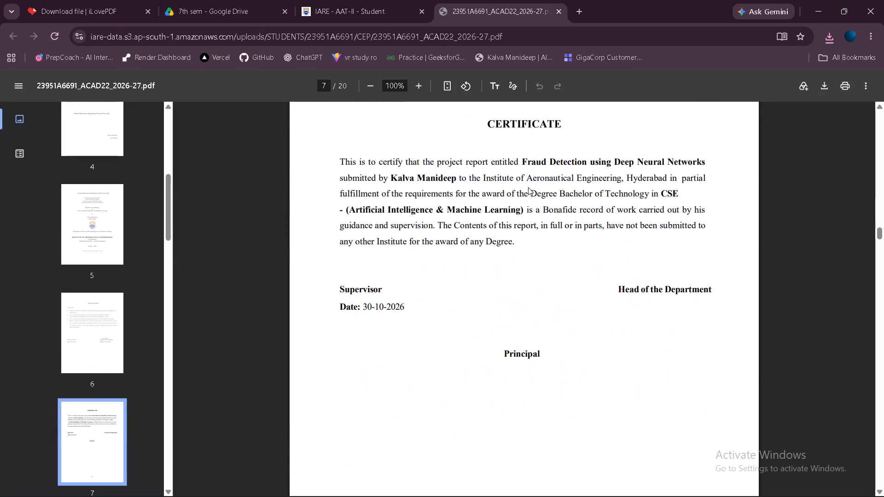
scroll(528, 187, down, 15)
scroll(523, 178, up, 5)
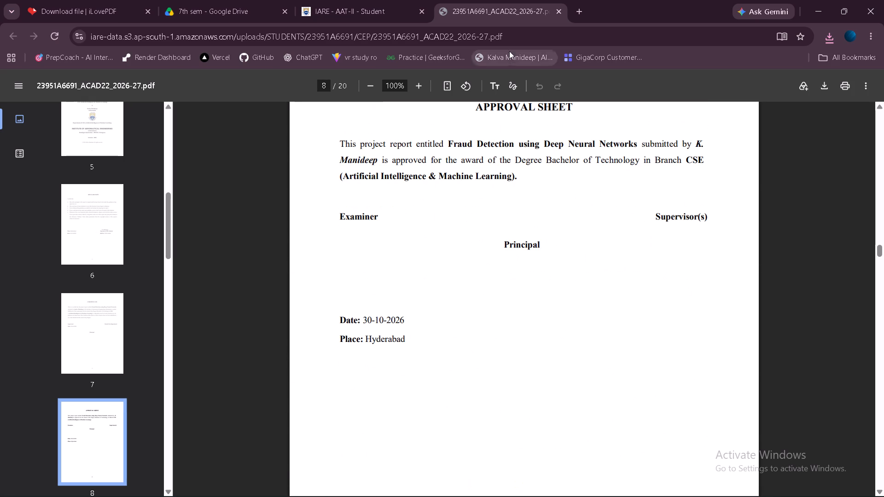
click(558, 14)
Close the browser window.
click(883, 13)
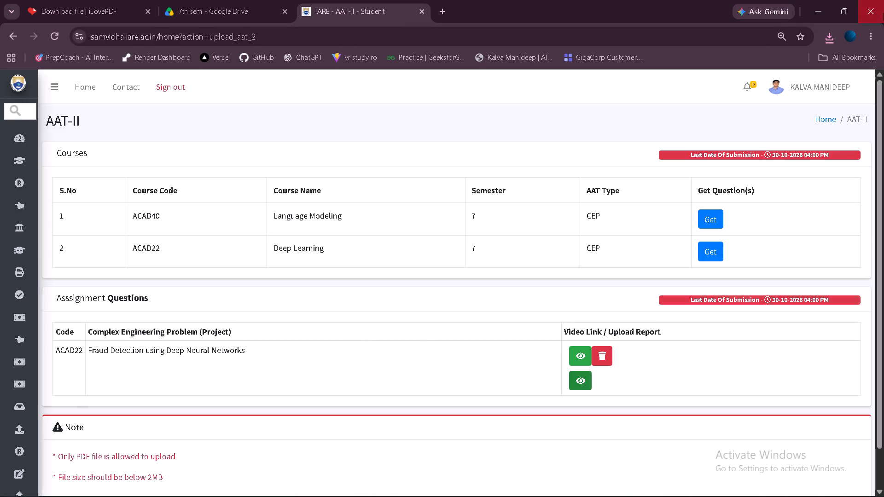